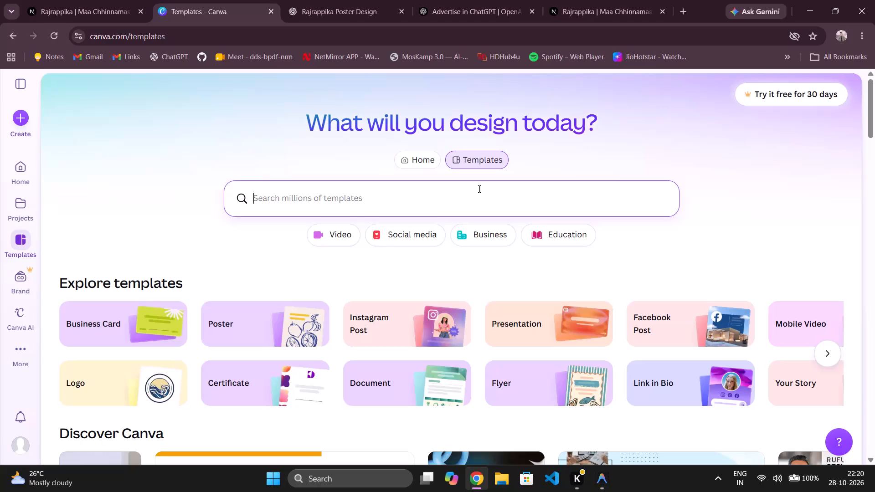
Search the templates for "site addvertisment poster".
{"action": "type", "text": "ite as"}
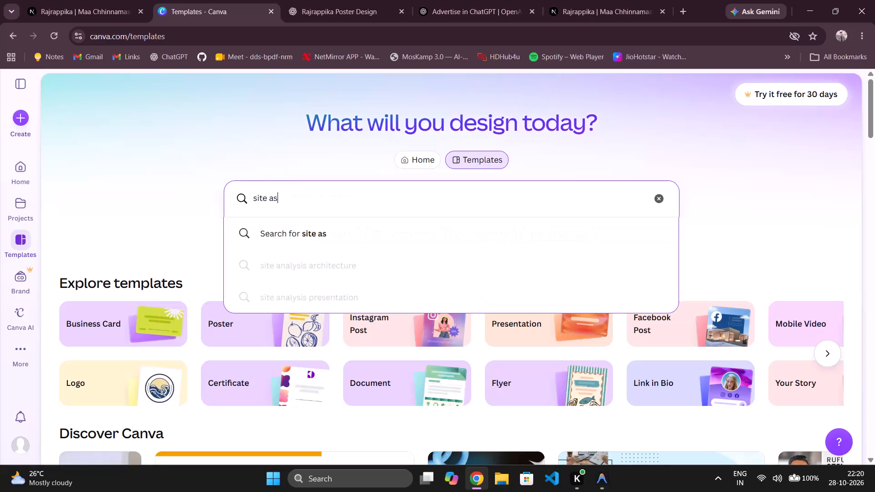
{"action": "key", "text": "BackSpace"}
{"action": "type", "text": "ddvertisment poster]"}
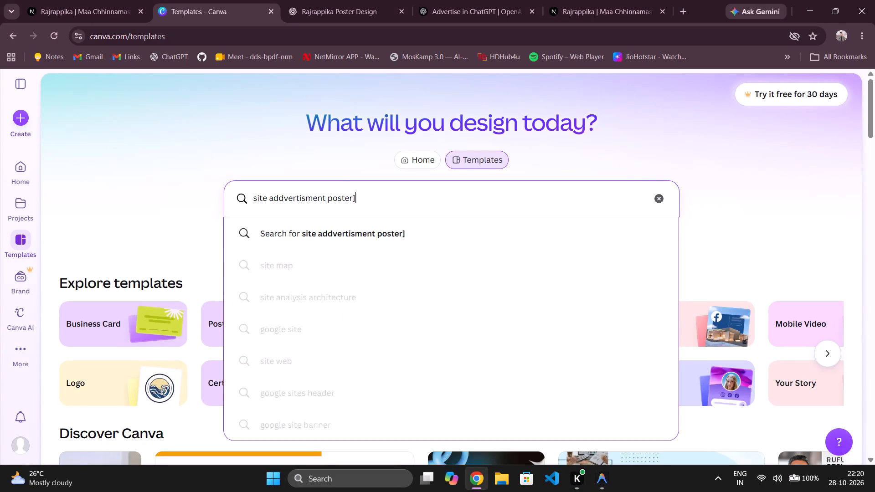
{"action": "key", "text": "BackSpace"}
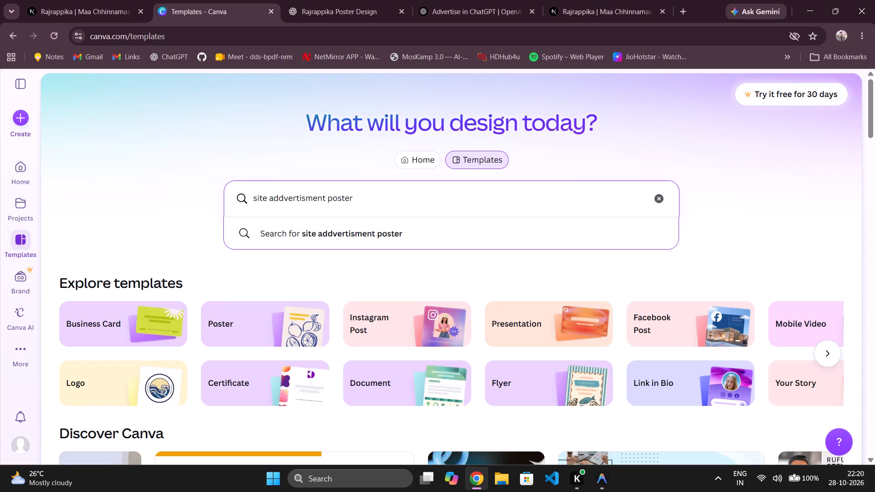
{"action": "key", "text": "Return"}
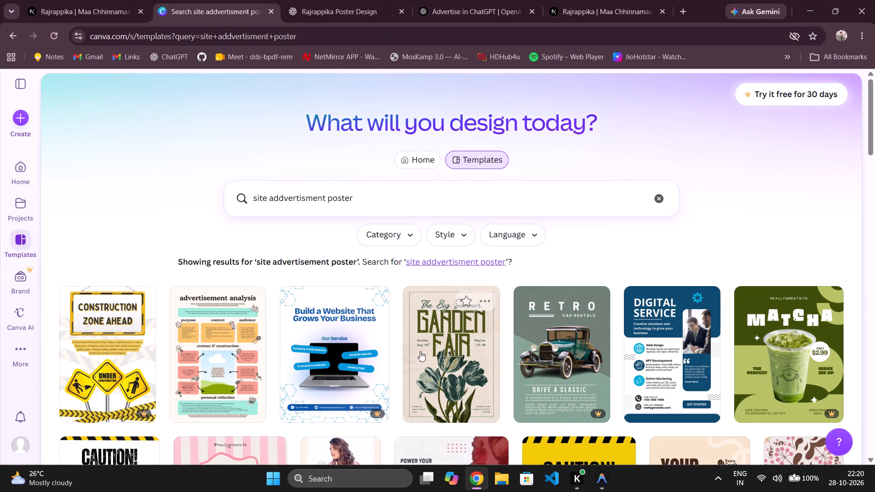
Browse the template results and open the Red Gold and Black Modern Diwali Festive Sale Poster for customizing.
{"action": "scroll", "coordinate": [402, 379], "scroll_direction": "down", "scroll_amount": 3}
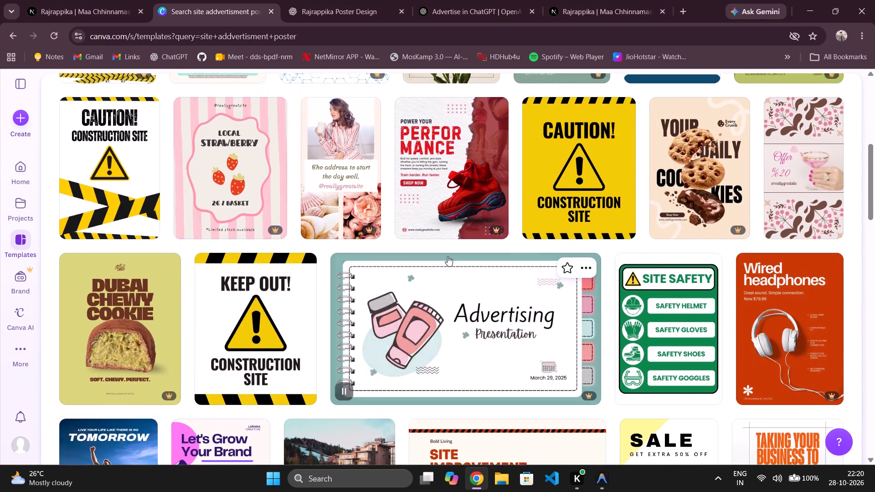
{"action": "scroll", "coordinate": [448, 256], "scroll_direction": "down", "scroll_amount": 1}
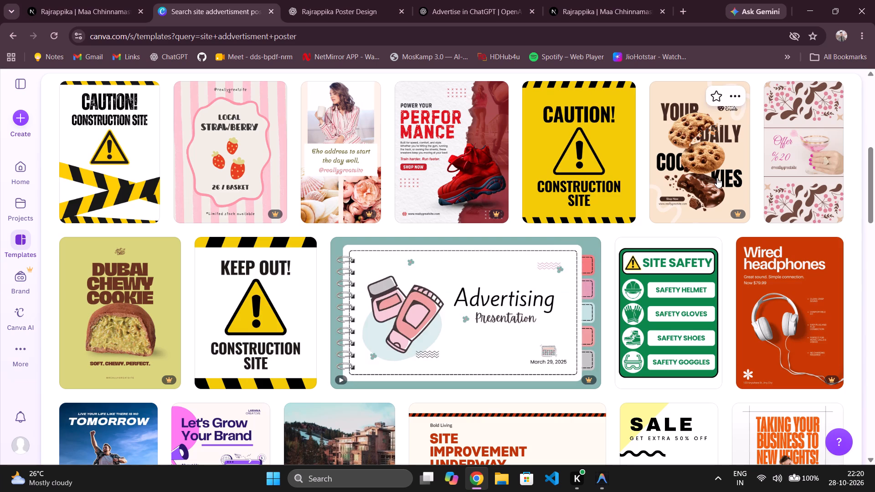
{"action": "scroll", "coordinate": [708, 181], "scroll_direction": "down", "scroll_amount": 4}
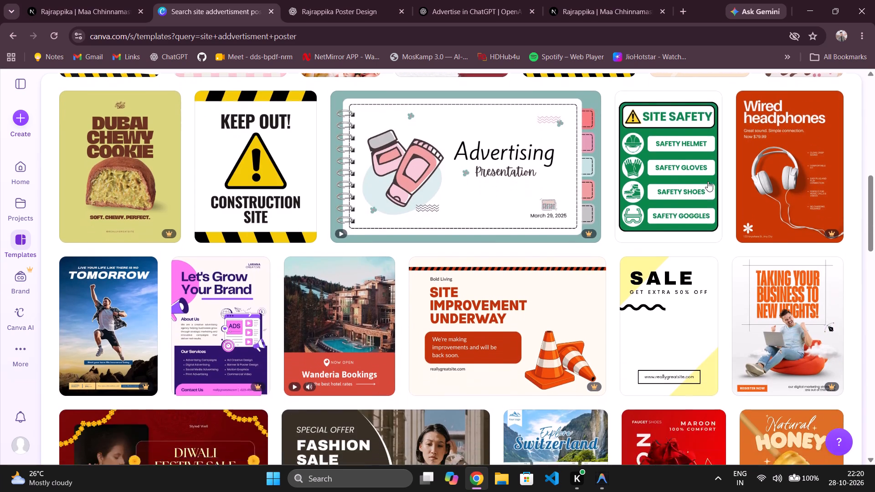
{"action": "scroll", "coordinate": [708, 181], "scroll_direction": "down", "scroll_amount": 2}
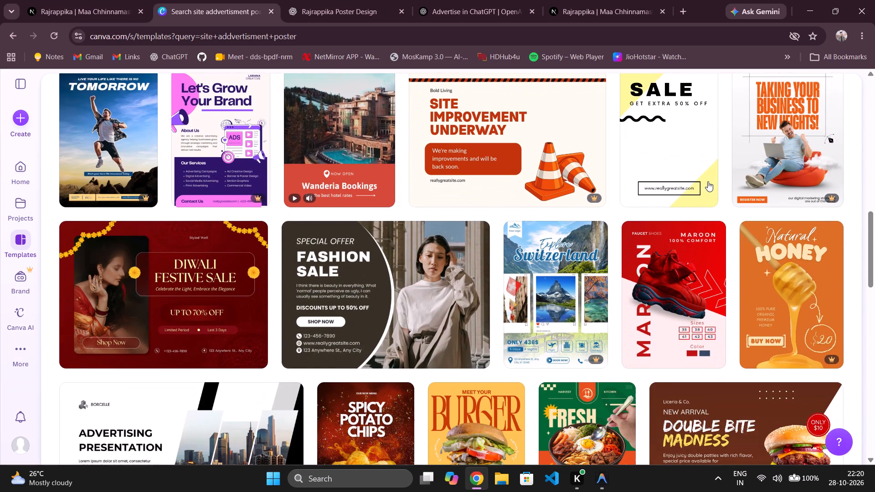
{"action": "scroll", "coordinate": [708, 181], "scroll_direction": "down", "scroll_amount": 3}
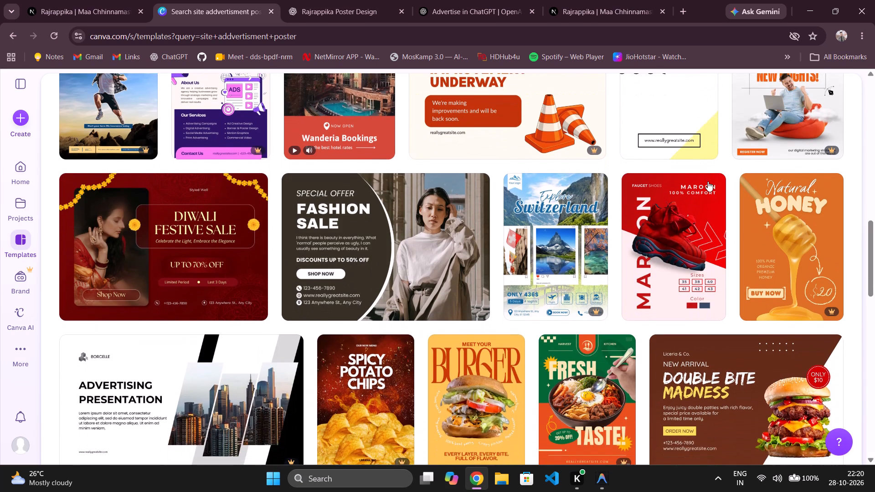
{"action": "scroll", "coordinate": [708, 181], "scroll_direction": "down", "scroll_amount": 1}
{"action": "left_click", "coordinate": [206, 244]}
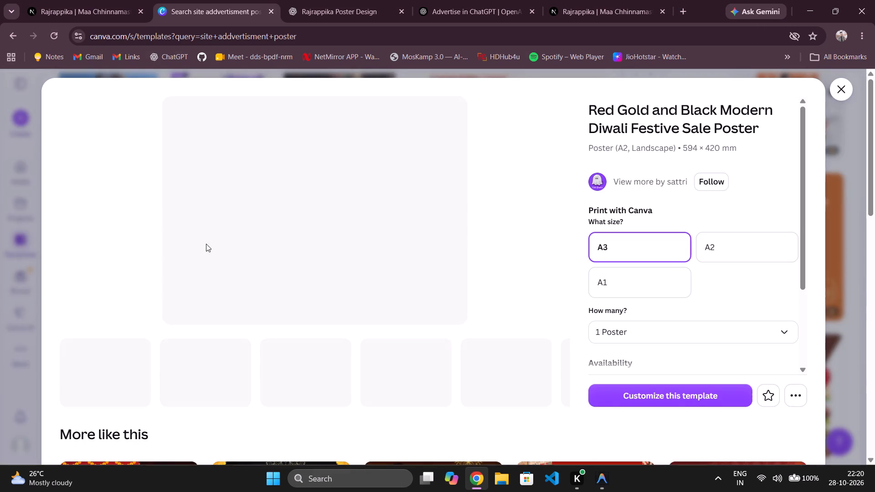
{"action": "left_click", "coordinate": [683, 395]}
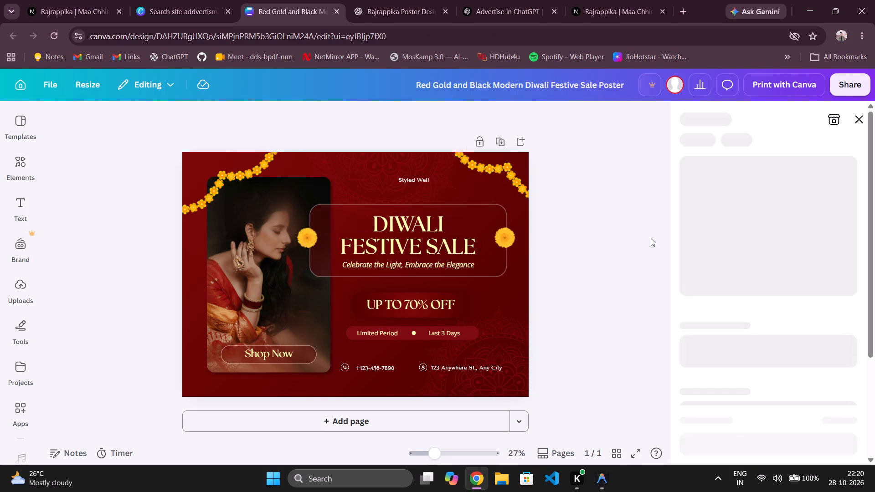
Preview the poster in the different wall mockups, ending on the first one.
{"action": "left_click", "coordinate": [643, 244]}
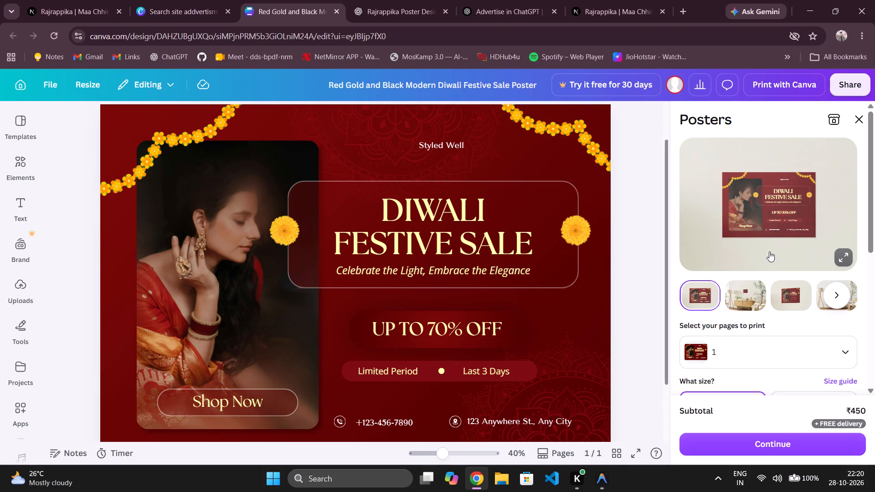
{"action": "left_click", "coordinate": [757, 302]}
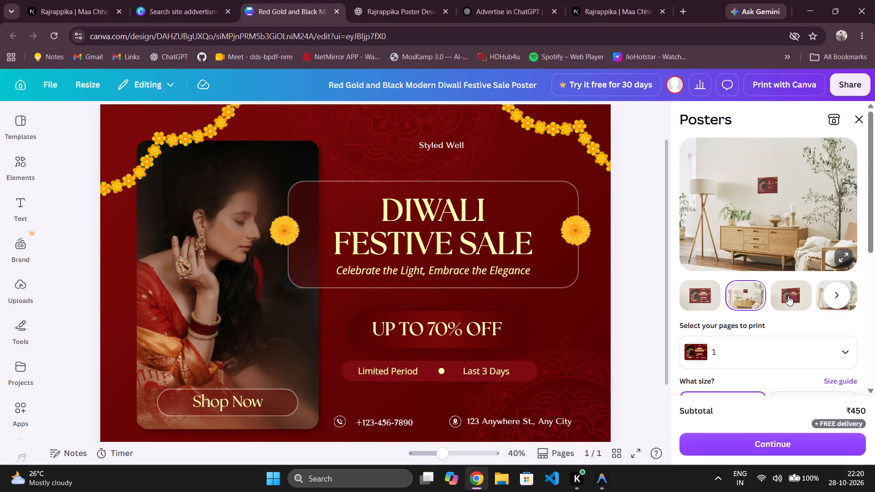
{"action": "left_click", "coordinate": [788, 296]}
{"action": "left_click", "coordinate": [691, 296]}
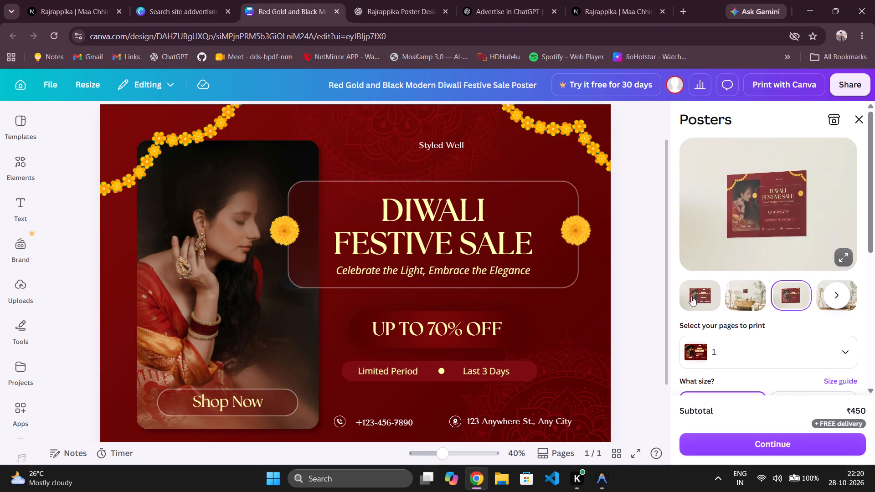
{"action": "left_click", "coordinate": [627, 251]}
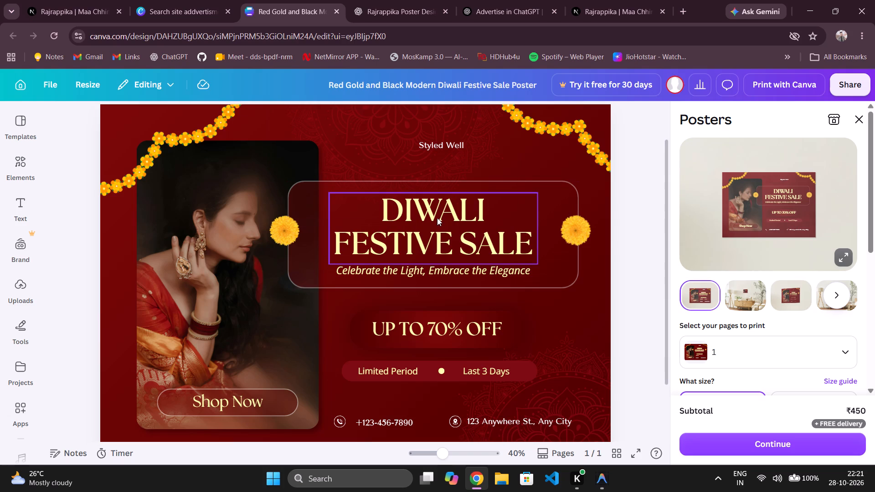
Change the "Shop Now" text on the poster to "Order Now".
{"action": "double_click", "coordinate": [241, 406]}
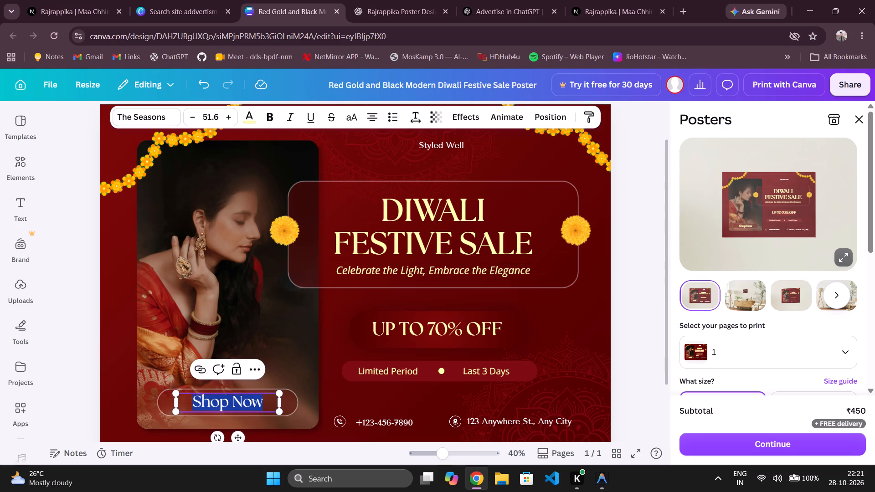
{"action": "key", "text": "shift+o"}
{"action": "type", "text": "rder Now"}
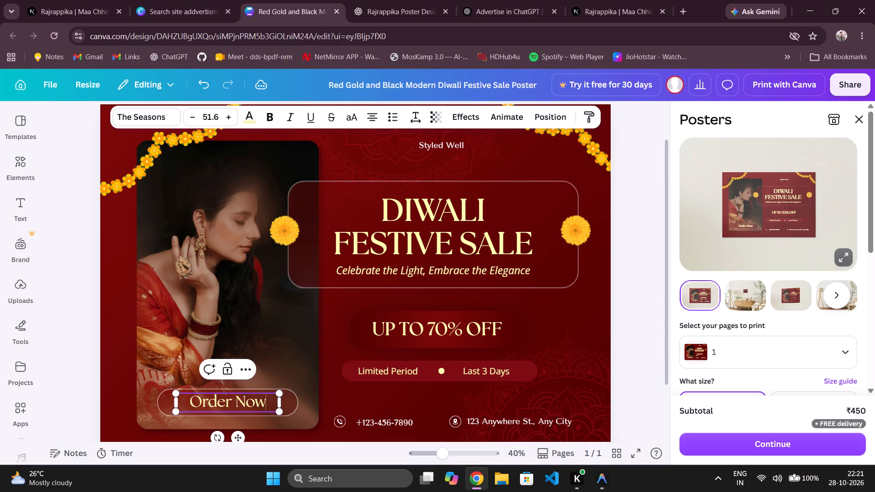
{"action": "left_click", "coordinate": [623, 307]}
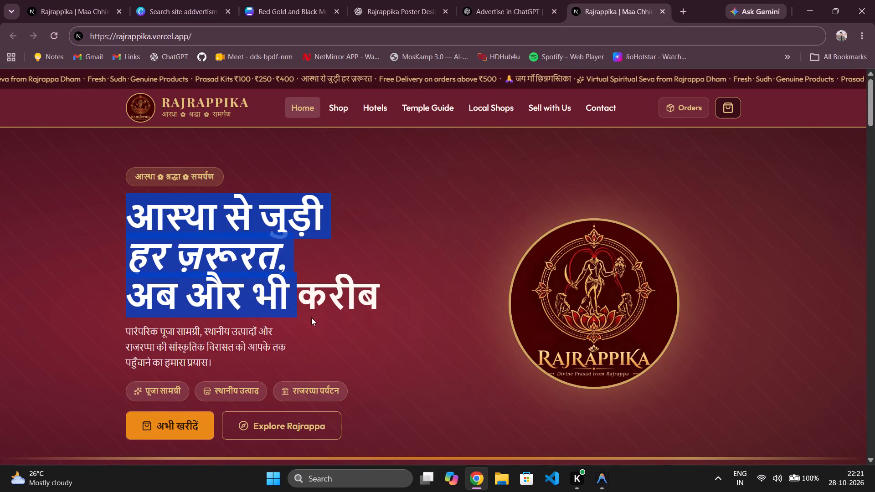
{"action": "left_click_drag", "start_coordinate": [311, 318], "coordinate": [386, 307]}
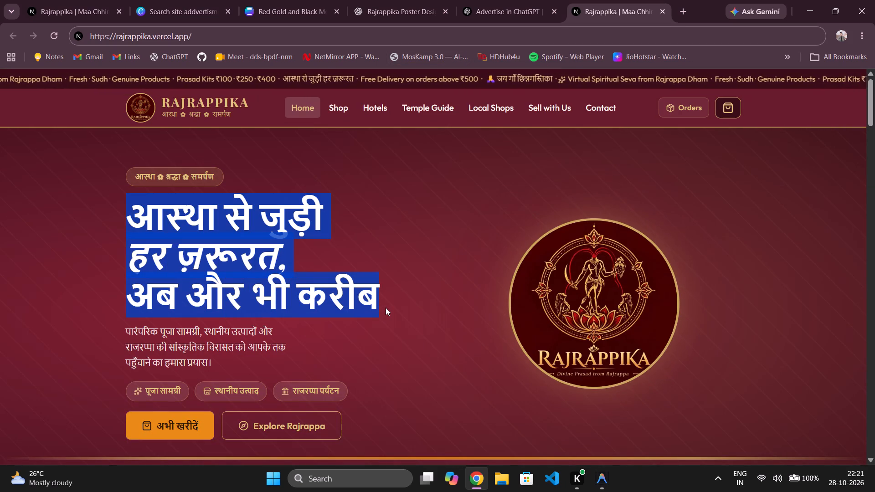
{"action": "key", "text": "ctrl+c"}
{"action": "key", "text": "ctrl+c"}
{"action": "key", "text": "ctrl+c"}
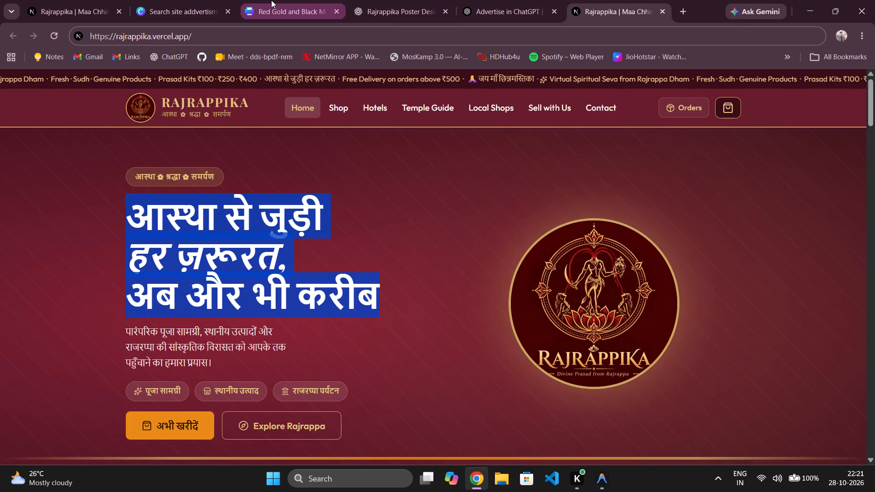
Back in the Canva poster, replace the "Celebrate the Light, Embrace the Elegance" line with the copied Hindi headline.
{"action": "left_click", "coordinate": [271, 0]}
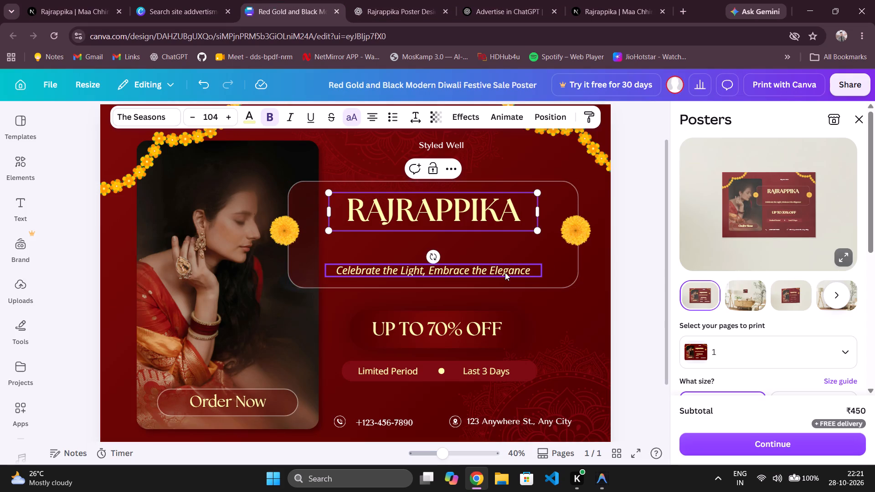
{"action": "triple_click", "coordinate": [505, 272]}
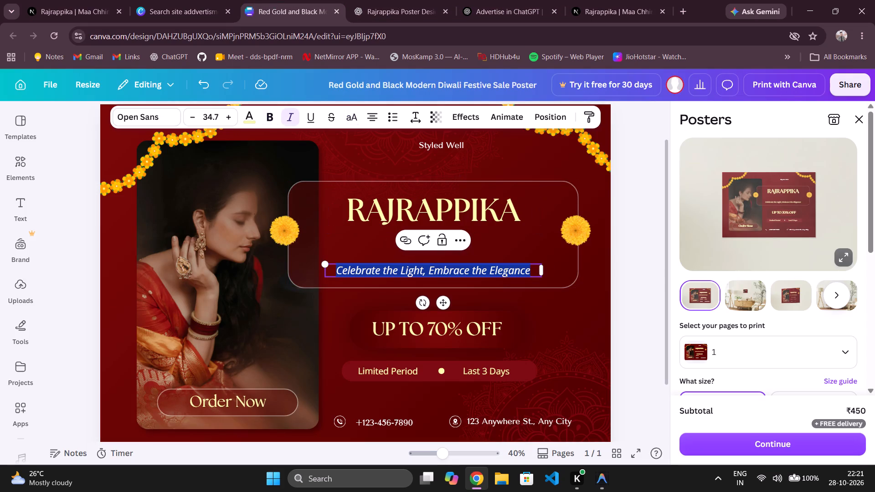
{"action": "key", "text": "ctrl+v"}
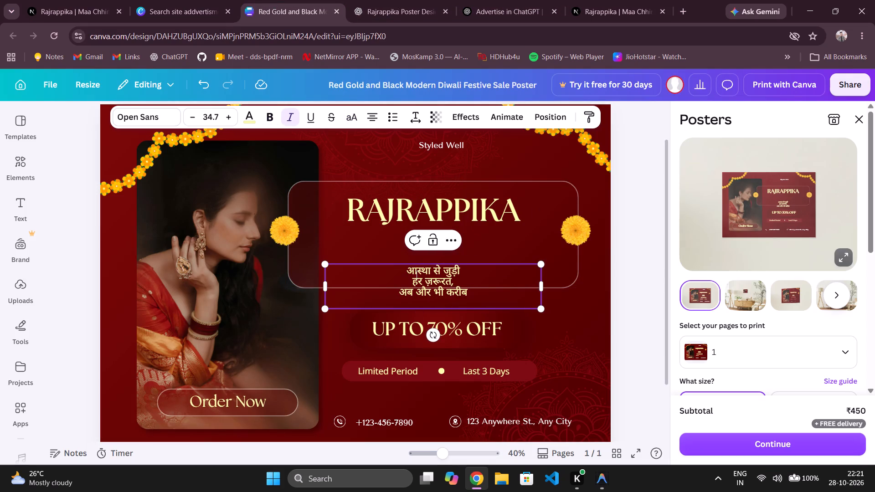
Move the Hindi headline up into the rounded frame below RAJRAPPIKA and narrow its text box so it sits centred in the frame.
{"action": "left_click_drag", "start_coordinate": [487, 259], "coordinate": [486, 251]}
{"action": "key", "text": "ctrl+z"}
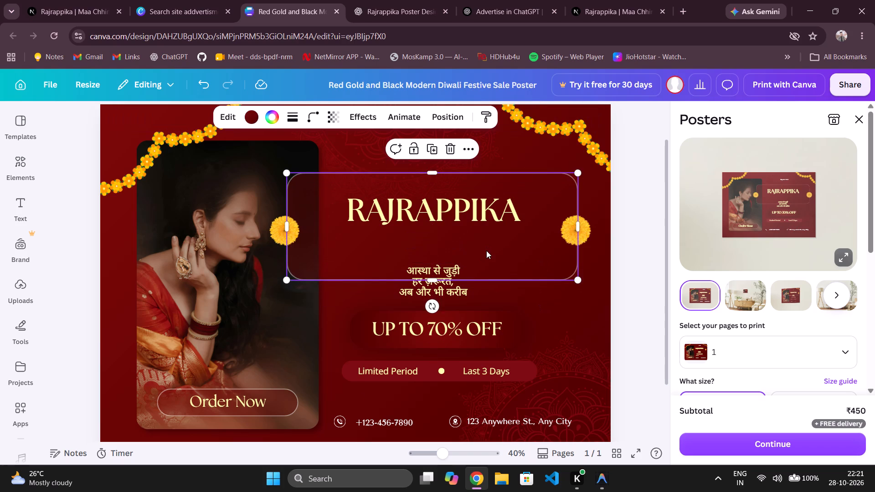
{"action": "left_click", "coordinate": [448, 272]}
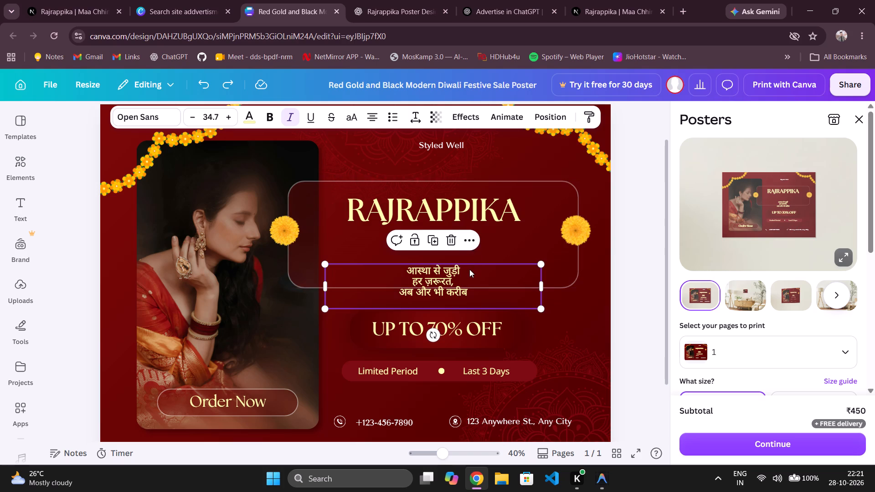
{"action": "left_click_drag", "start_coordinate": [470, 269], "coordinate": [472, 245]}
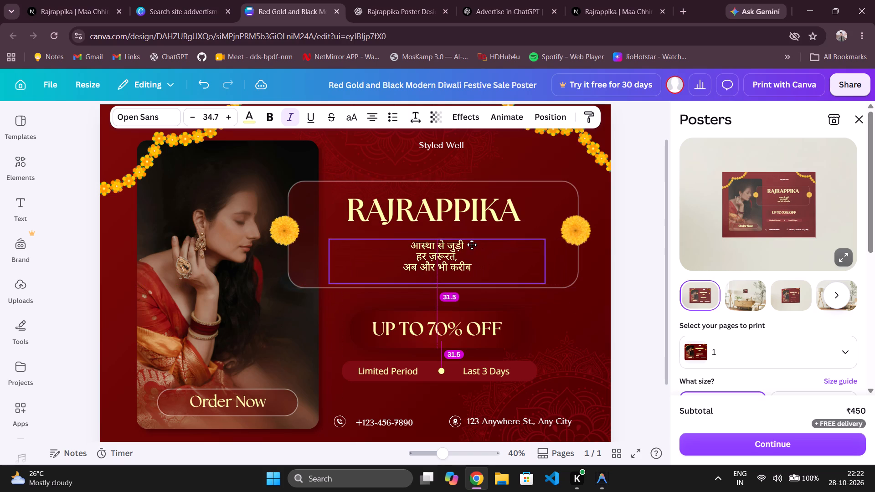
{"action": "left_click_drag", "start_coordinate": [472, 245], "coordinate": [472, 244]}
{"action": "triple_click", "coordinate": [472, 244]}
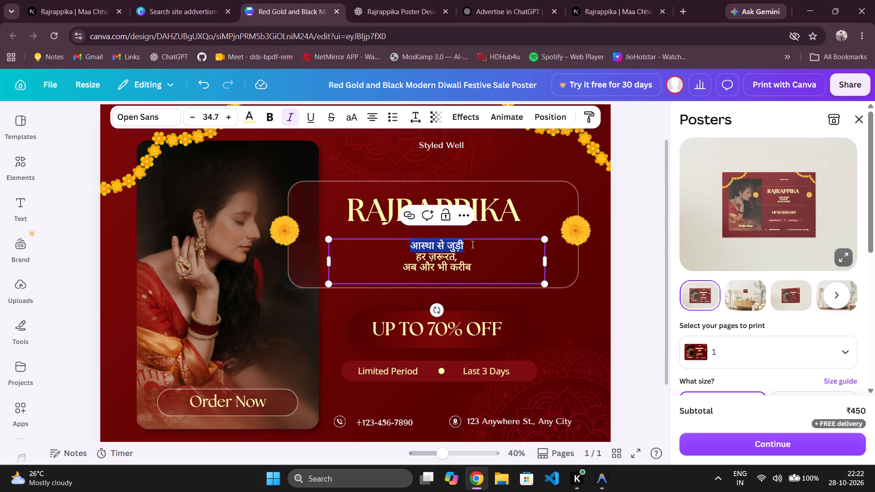
{"action": "key", "text": "ctrl+a"}
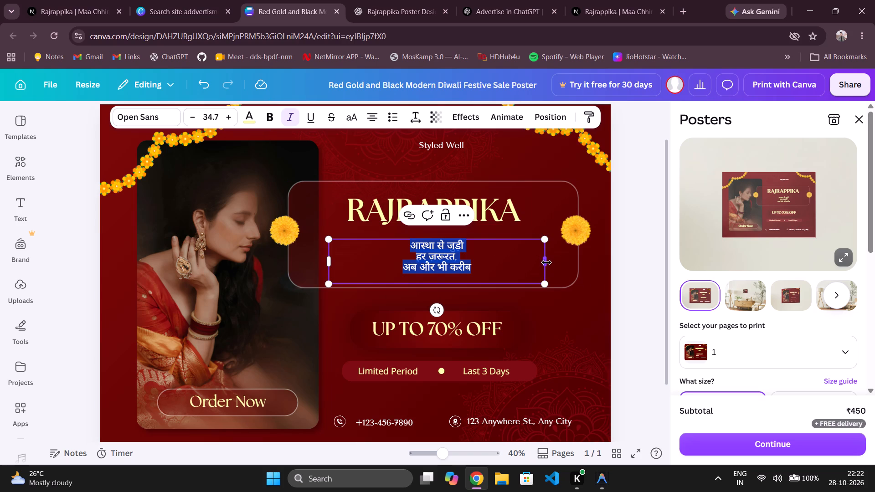
{"action": "left_click_drag", "start_coordinate": [546, 262], "coordinate": [529, 243]}
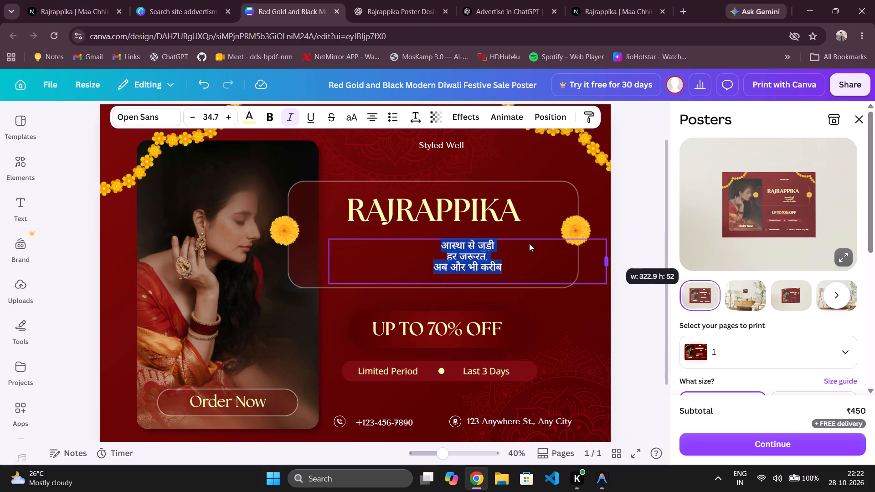
{"action": "left_click_drag", "start_coordinate": [529, 243], "coordinate": [538, 241]}
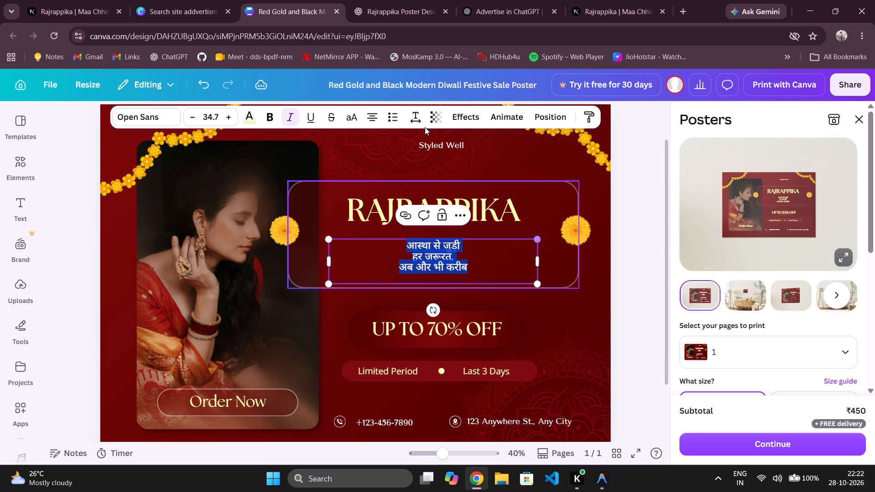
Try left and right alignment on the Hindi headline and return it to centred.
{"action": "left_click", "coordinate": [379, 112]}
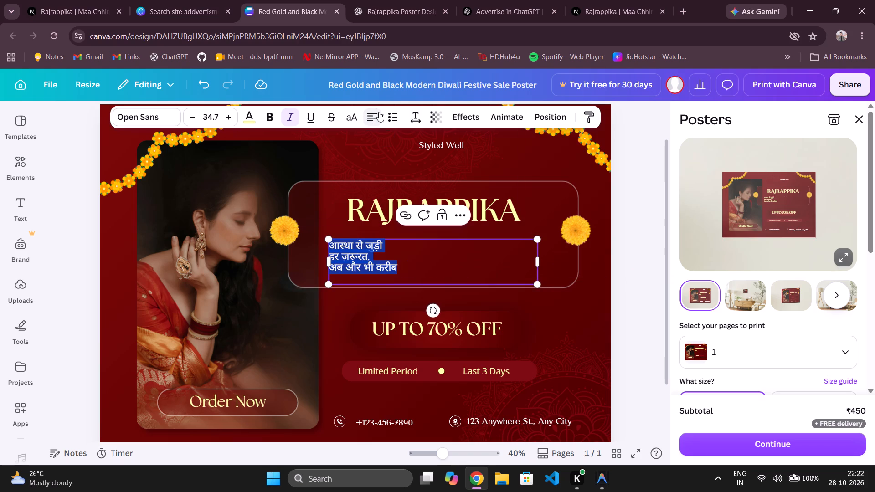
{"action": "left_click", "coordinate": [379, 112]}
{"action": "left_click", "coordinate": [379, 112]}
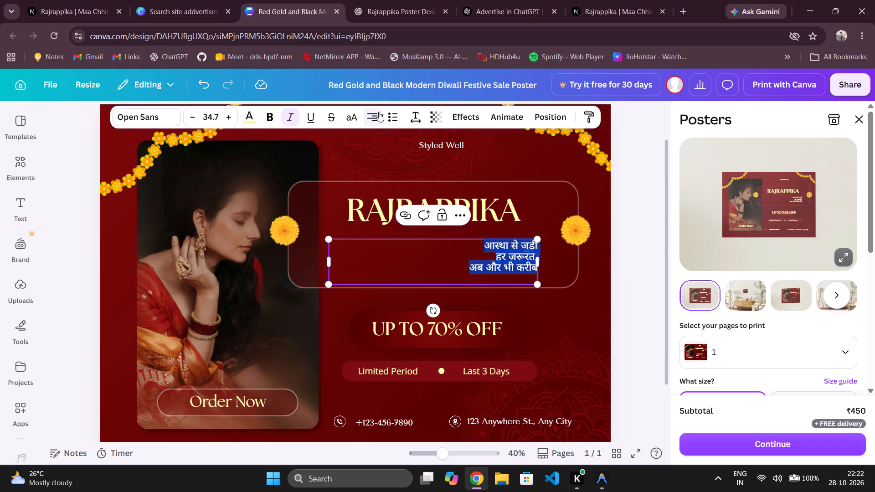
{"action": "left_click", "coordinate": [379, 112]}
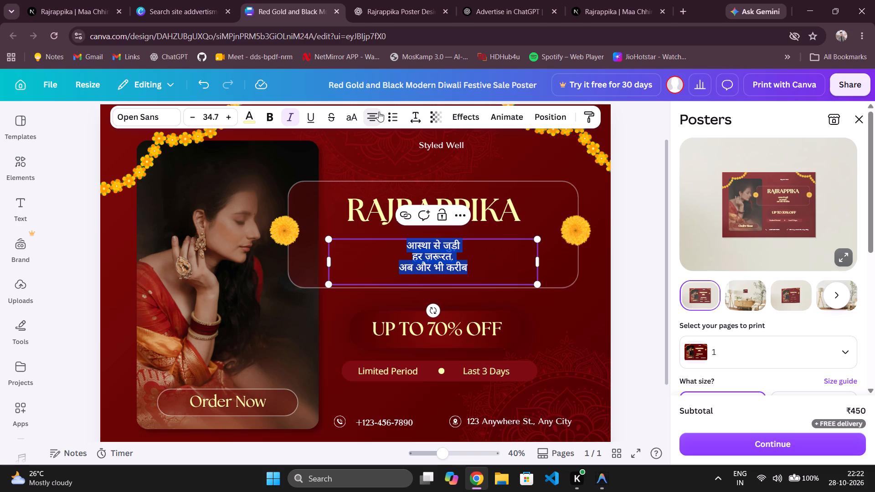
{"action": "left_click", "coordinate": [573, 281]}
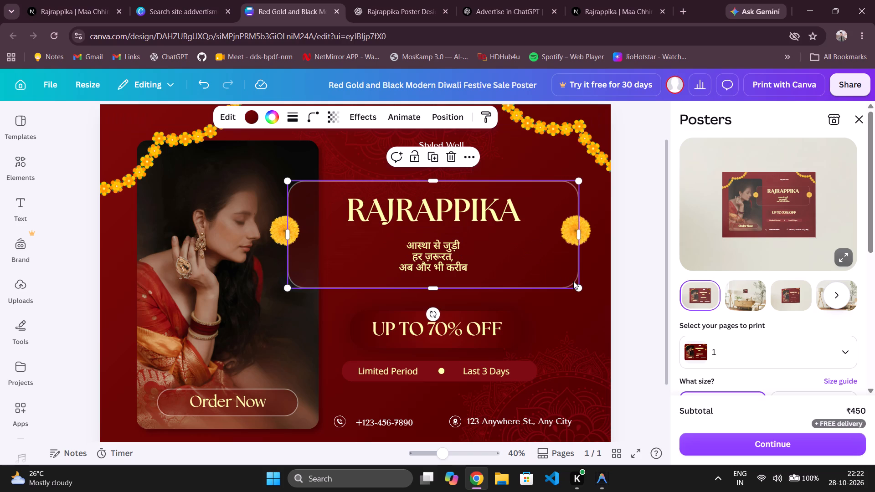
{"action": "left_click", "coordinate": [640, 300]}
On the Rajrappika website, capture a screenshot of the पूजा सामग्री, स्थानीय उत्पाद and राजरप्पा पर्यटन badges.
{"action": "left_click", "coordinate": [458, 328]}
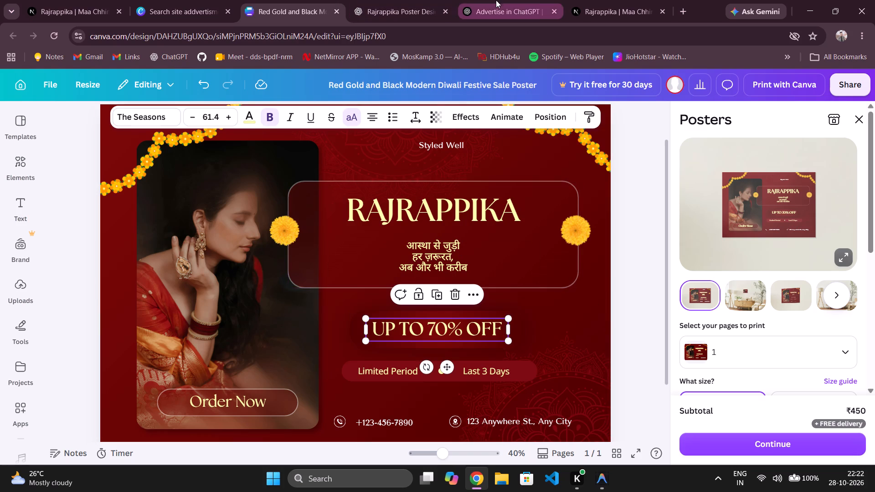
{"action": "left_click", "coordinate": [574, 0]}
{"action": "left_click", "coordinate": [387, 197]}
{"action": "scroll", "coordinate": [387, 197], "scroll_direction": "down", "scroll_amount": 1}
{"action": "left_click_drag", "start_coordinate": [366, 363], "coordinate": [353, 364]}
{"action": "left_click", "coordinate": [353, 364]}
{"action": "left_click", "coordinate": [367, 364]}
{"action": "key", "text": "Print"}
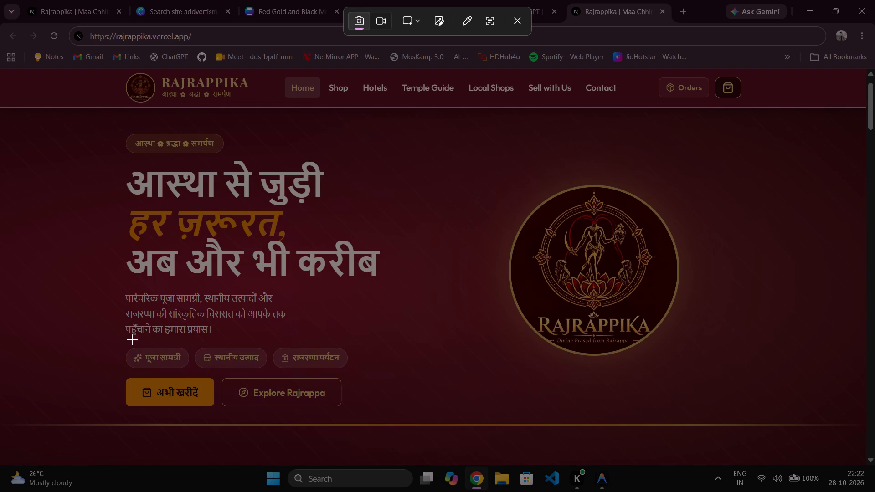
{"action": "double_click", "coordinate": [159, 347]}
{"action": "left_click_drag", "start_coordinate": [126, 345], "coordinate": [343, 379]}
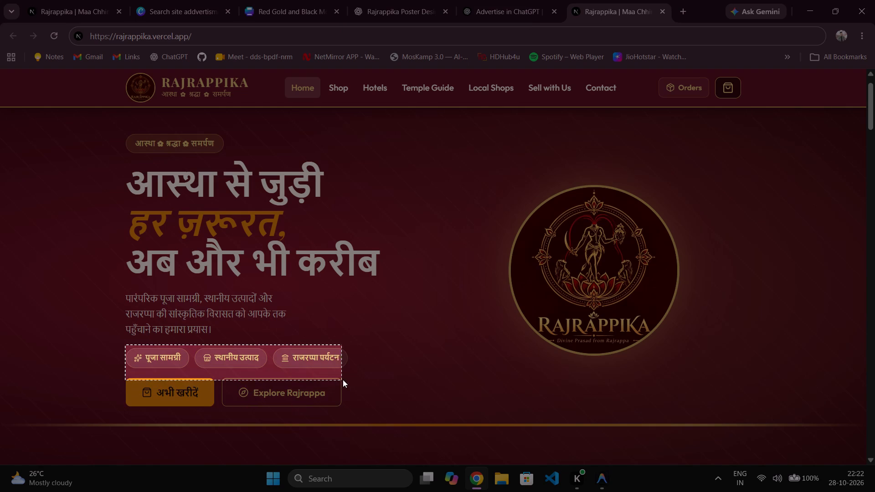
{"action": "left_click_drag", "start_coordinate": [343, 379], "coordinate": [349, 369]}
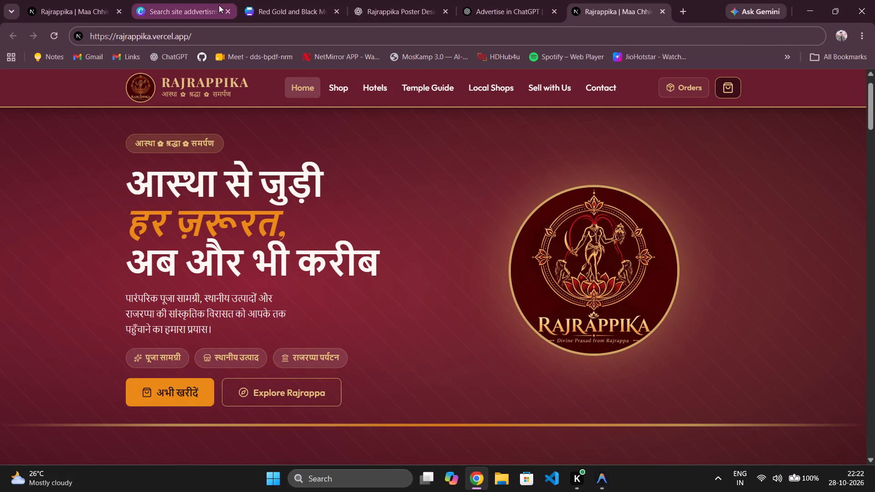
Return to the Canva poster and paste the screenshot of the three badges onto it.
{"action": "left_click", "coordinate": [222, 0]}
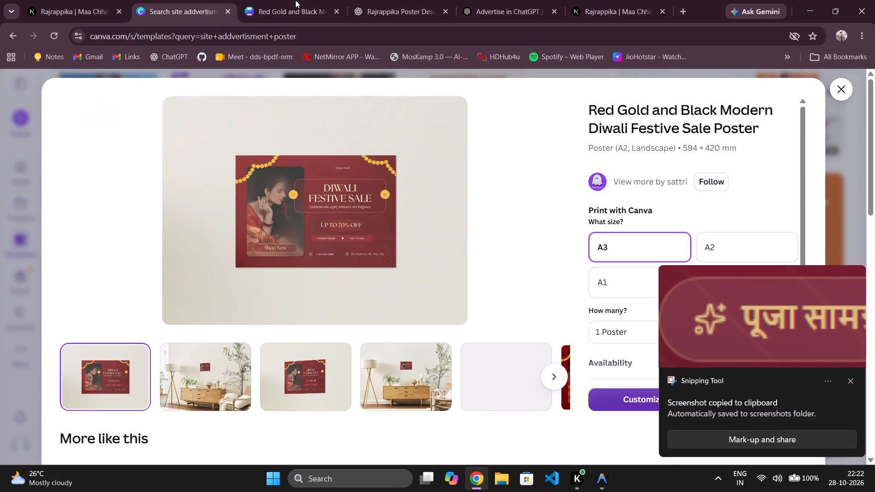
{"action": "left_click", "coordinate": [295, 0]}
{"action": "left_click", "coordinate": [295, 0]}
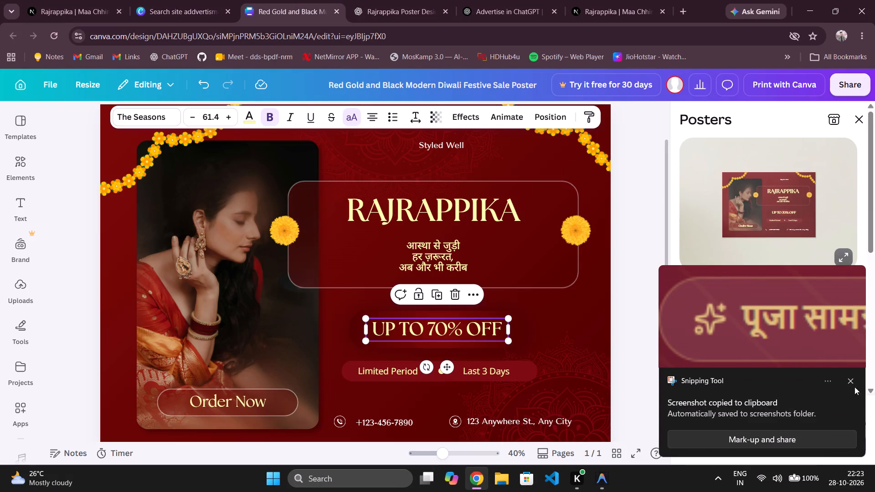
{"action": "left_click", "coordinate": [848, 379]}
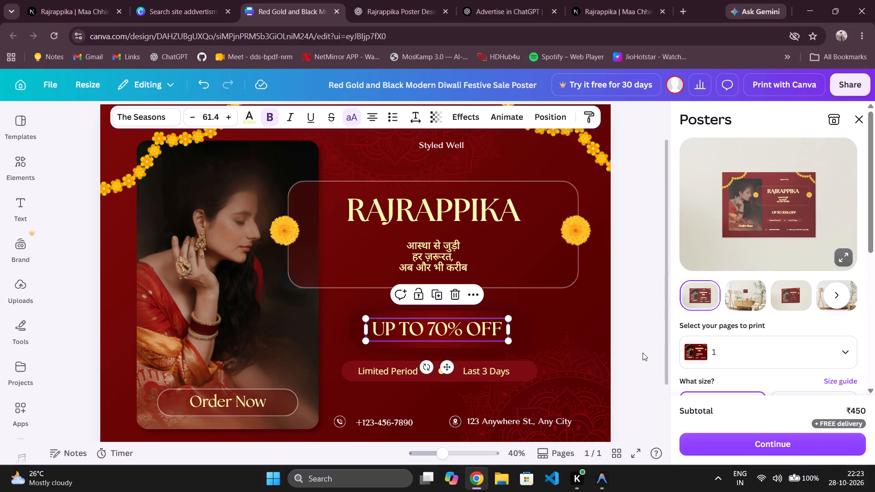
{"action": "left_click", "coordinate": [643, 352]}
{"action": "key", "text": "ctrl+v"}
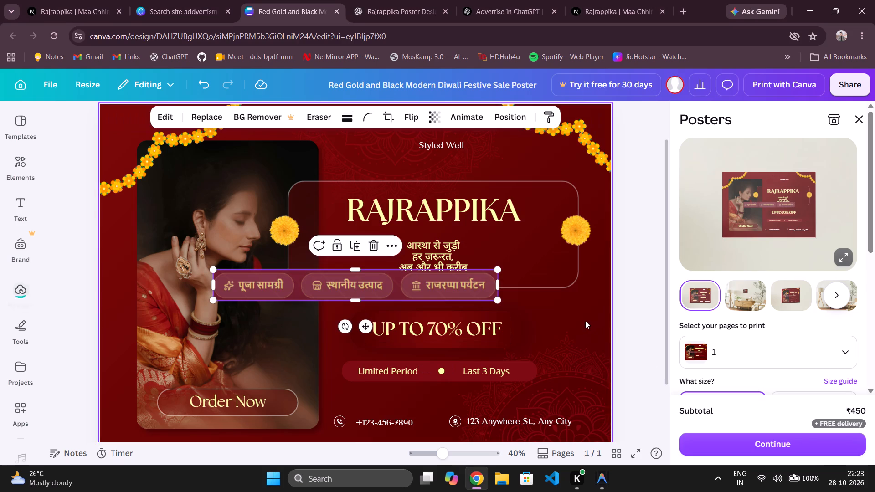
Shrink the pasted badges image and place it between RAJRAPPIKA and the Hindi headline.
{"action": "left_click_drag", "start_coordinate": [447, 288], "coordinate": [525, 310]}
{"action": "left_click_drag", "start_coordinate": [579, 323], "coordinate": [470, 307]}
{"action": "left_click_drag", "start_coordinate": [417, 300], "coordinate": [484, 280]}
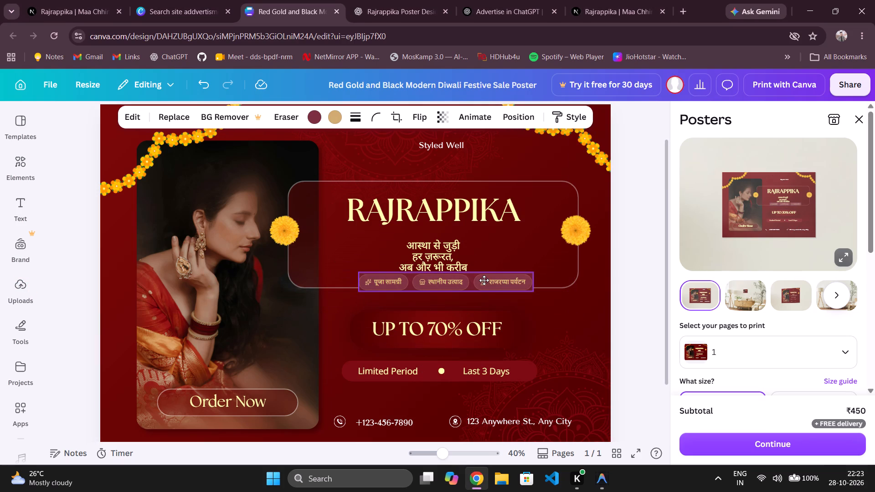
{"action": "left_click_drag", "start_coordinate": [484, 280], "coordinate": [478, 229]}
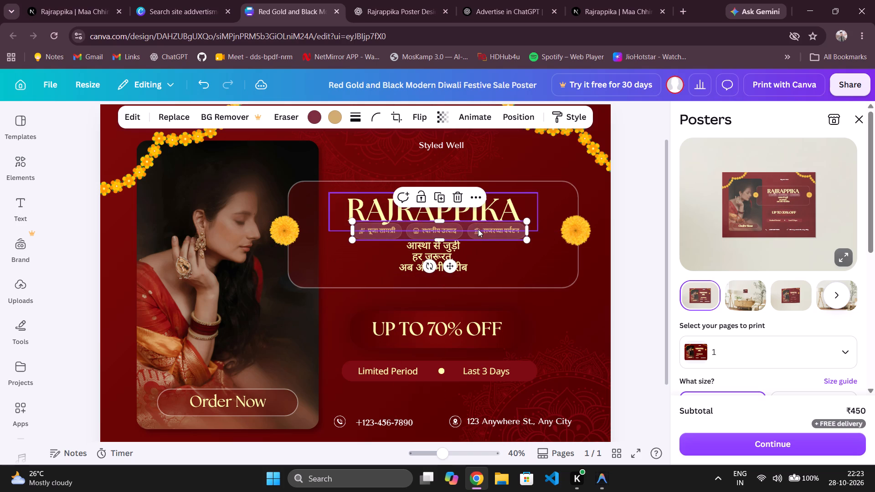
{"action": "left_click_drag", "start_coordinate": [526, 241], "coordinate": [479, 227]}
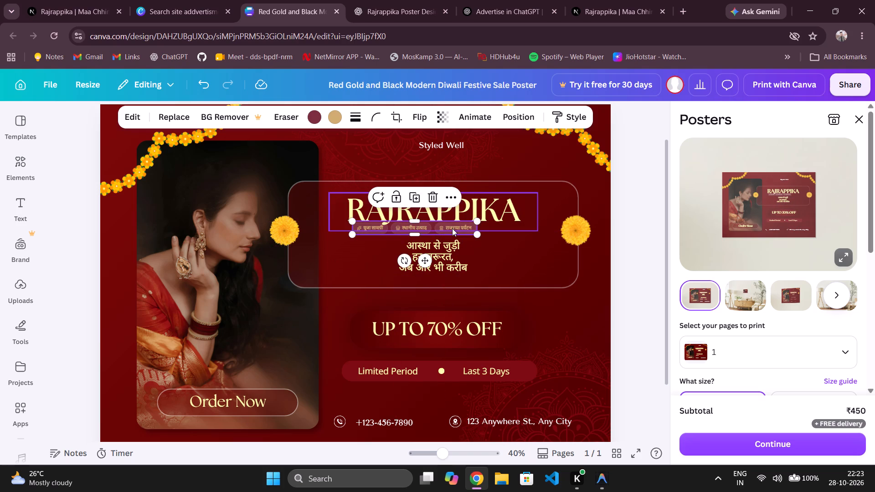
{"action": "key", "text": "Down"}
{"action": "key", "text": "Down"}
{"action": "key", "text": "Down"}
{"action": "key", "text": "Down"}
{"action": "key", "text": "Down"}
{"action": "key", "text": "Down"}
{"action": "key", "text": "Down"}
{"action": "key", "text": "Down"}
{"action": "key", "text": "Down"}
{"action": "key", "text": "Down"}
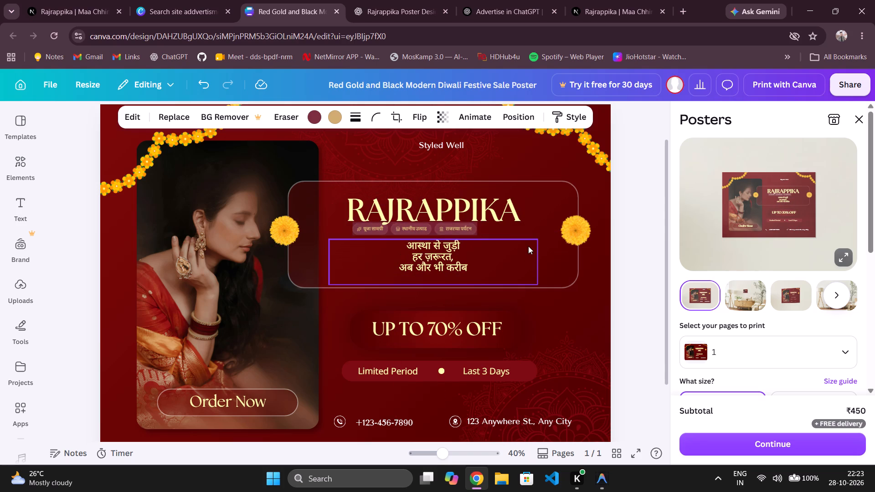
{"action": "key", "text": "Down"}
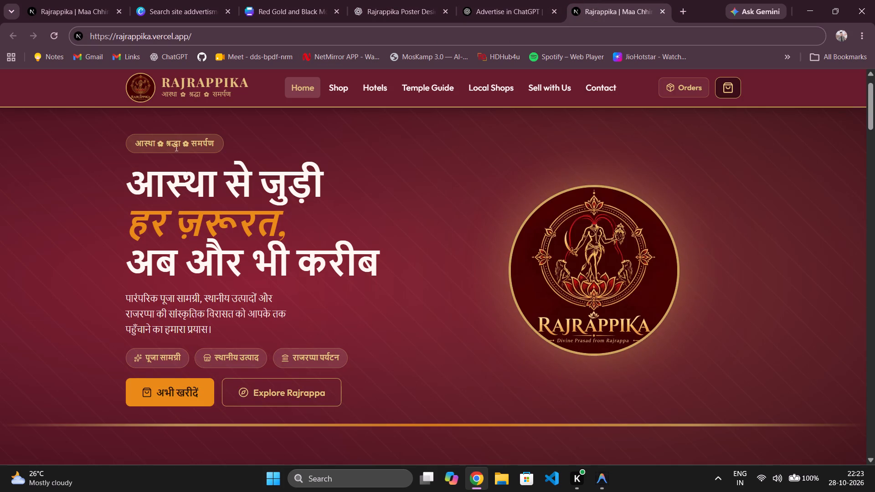
{"action": "left_click_drag", "start_coordinate": [175, 147], "coordinate": [131, 141]}
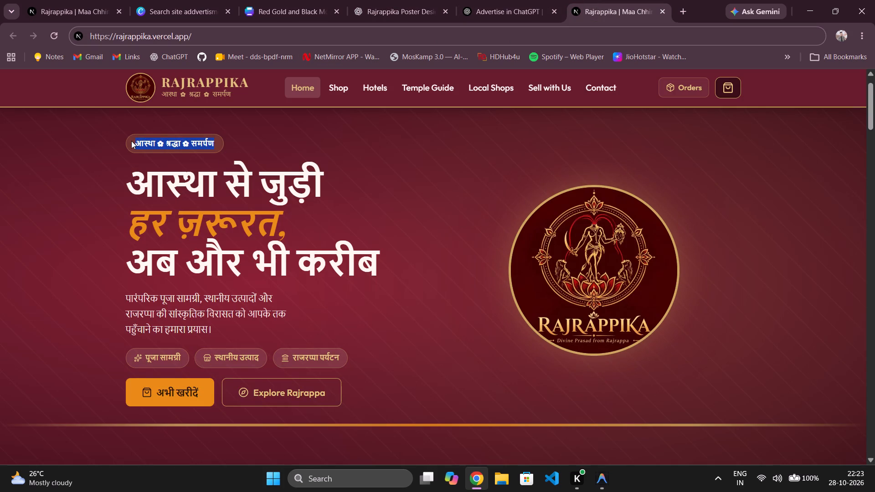
{"action": "key", "text": "ctrl+c"}
{"action": "key", "text": "ctrl+c"}
Back in the Canva poster, paste the copied tagline above RAJRAPPIKA and delete the "Styled Well" text.
{"action": "left_click", "coordinate": [275, 0]}
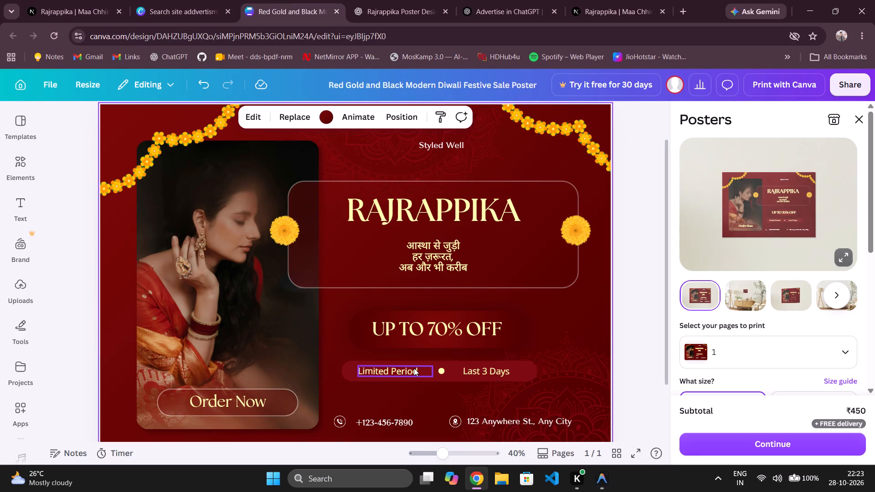
{"action": "left_click", "coordinate": [432, 145]}
{"action": "key", "text": "ctrl+v"}
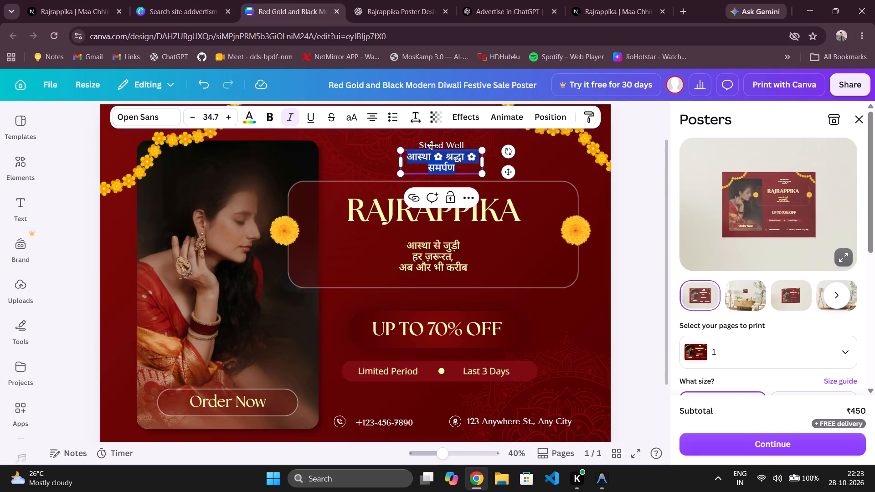
{"action": "left_click", "coordinate": [459, 143]}
{"action": "key", "text": "Delete"}
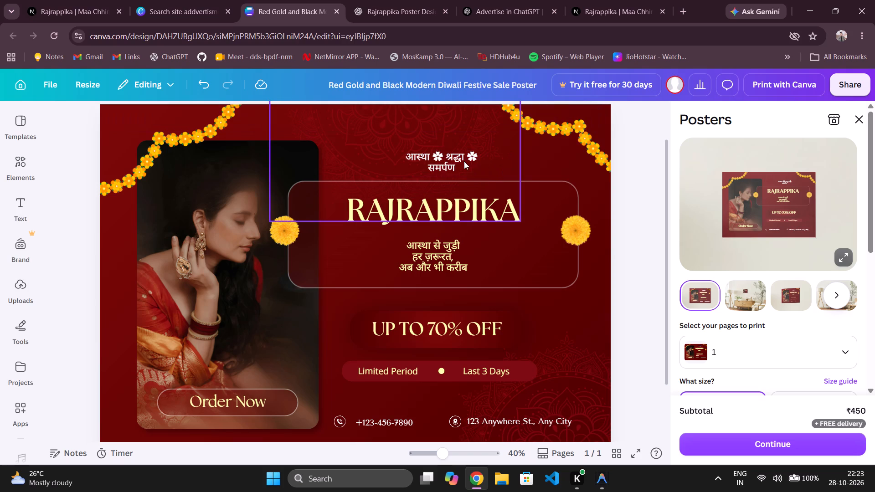
Widen the pasted Hindi tagline's text box so "आस्था ✿ श्रद्धा ✿ समर्पण" fits on a single line.
{"action": "left_click", "coordinate": [464, 161]}
{"action": "left_click_drag", "start_coordinate": [483, 161], "coordinate": [527, 149]}
Copy the flower symbol inside the Hindi tagline and paste it in front of "आस्था".
{"action": "double_click", "coordinate": [448, 154]}
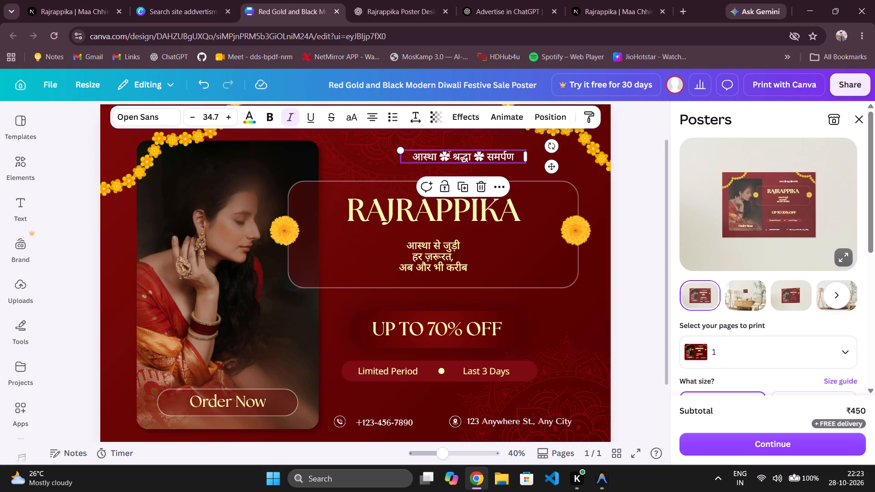
{"action": "left_click", "coordinate": [448, 154]}
{"action": "left_click", "coordinate": [448, 154]}
{"action": "left_click_drag", "start_coordinate": [448, 154], "coordinate": [448, 152]}
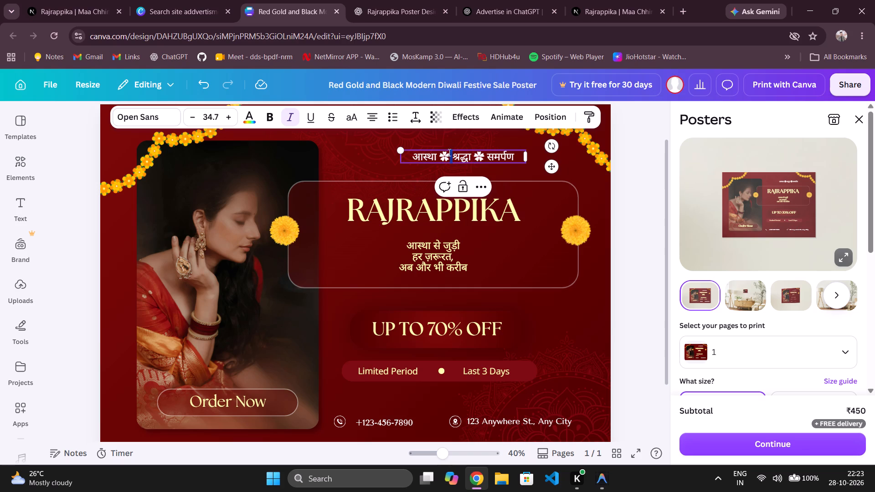
{"action": "left_click_drag", "start_coordinate": [448, 152], "coordinate": [442, 154]}
{"action": "key", "text": "ctrl+c"}
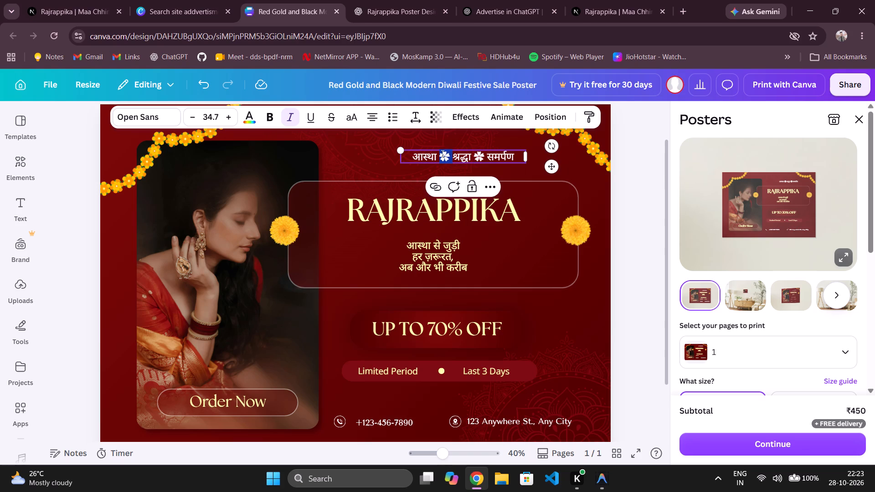
{"action": "key", "text": "Left"}
{"action": "key", "text": "Left"}
{"action": "key", "text": "Left"}
{"action": "key", "text": "Left"}
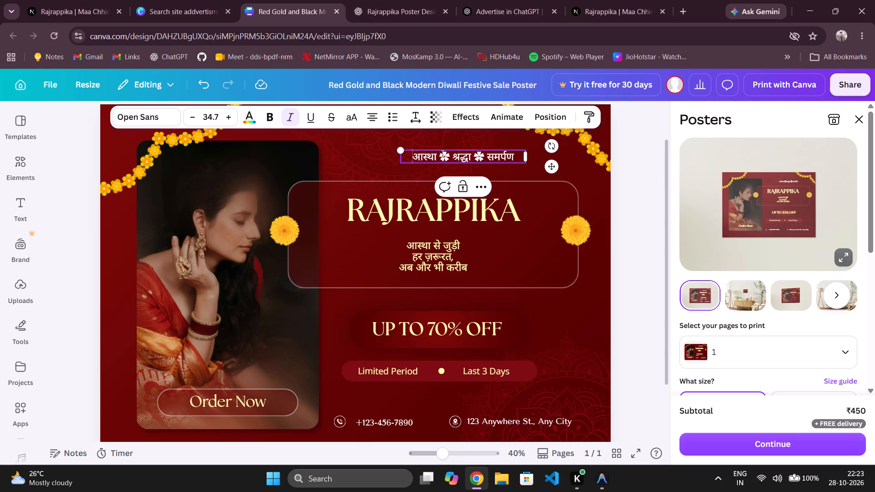
{"action": "key", "text": "ctrl+v"}
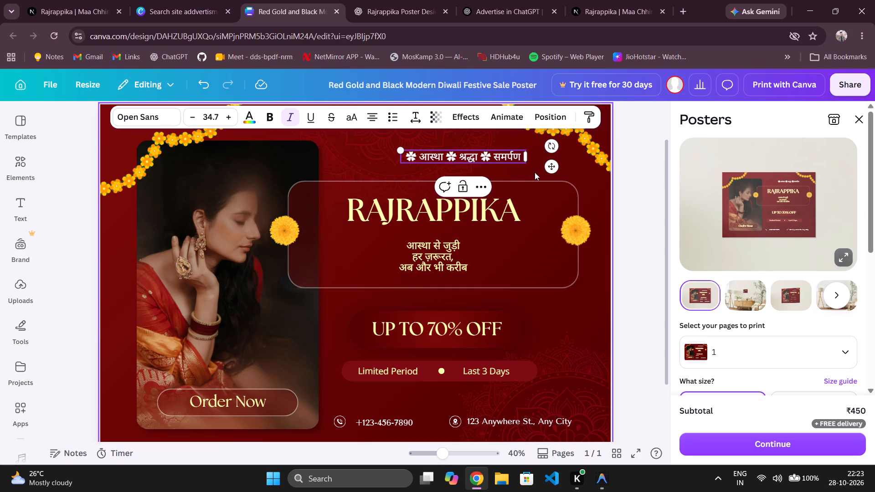
Move the one-line Hindi tagline so it sits roughly centred above the RAJRAPPIKA heading.
{"action": "left_click_drag", "start_coordinate": [553, 166], "coordinate": [535, 169]}
{"action": "left_click", "coordinate": [638, 205]}
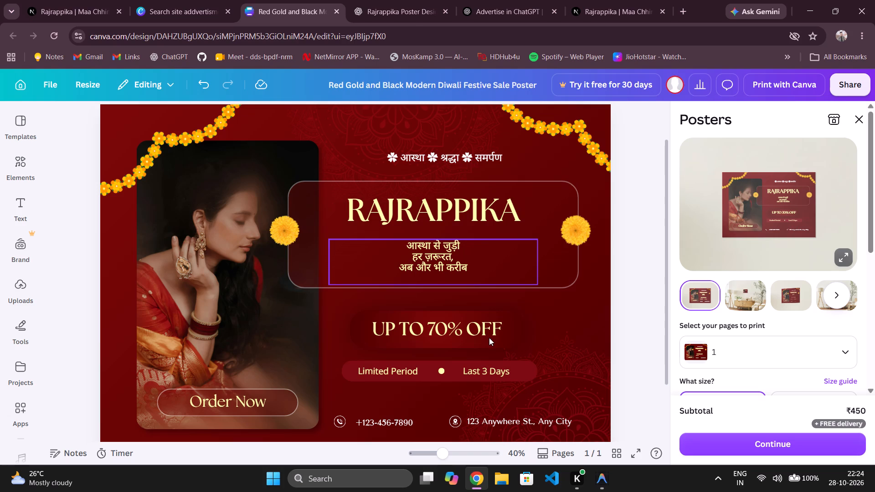
Switch to the Rajrappika website and examine its homepage banner and Prasad Kit offers for poster content.
{"action": "left_click", "coordinate": [628, 0]}
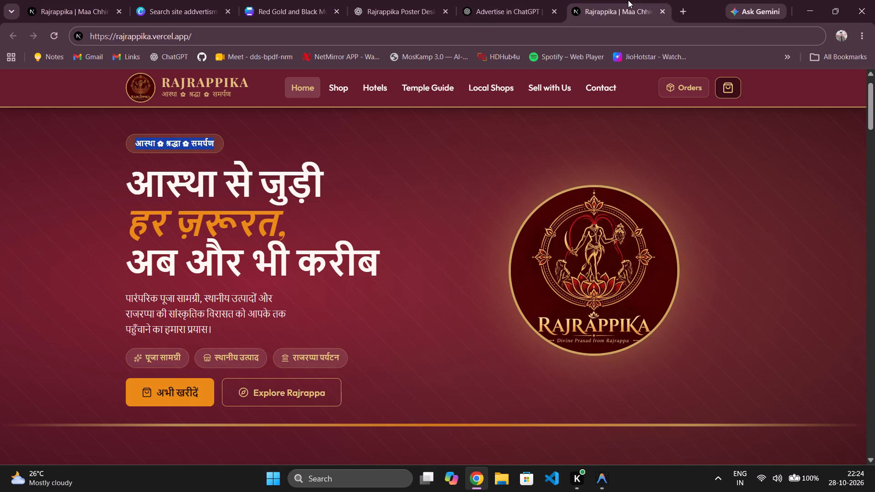
{"action": "scroll", "coordinate": [355, 243], "scroll_direction": "down", "scroll_amount": 1}
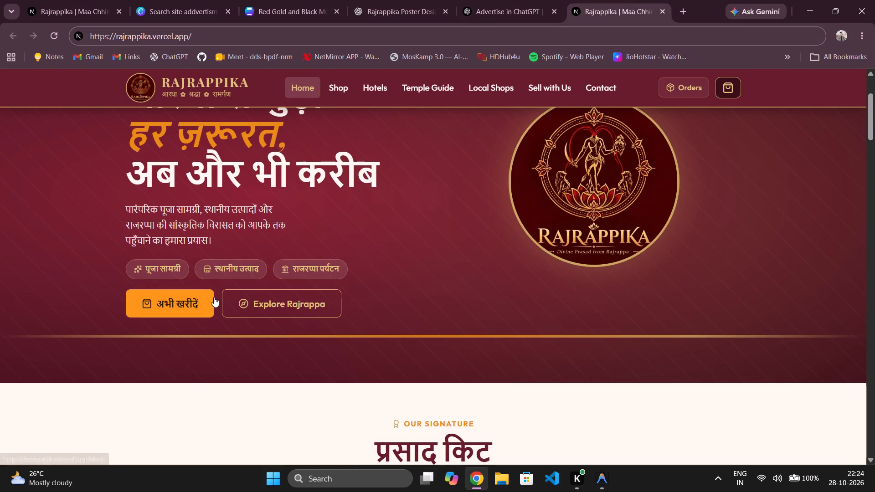
{"action": "left_click", "coordinate": [292, 1]}
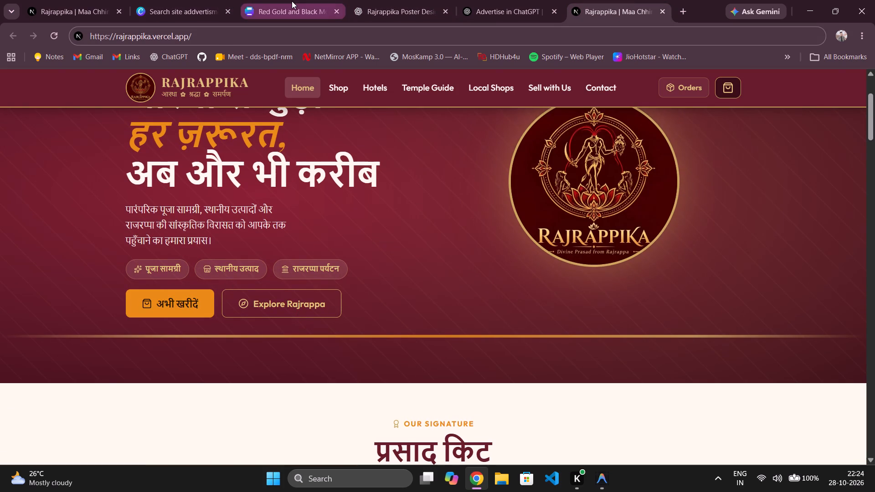
{"action": "left_click", "coordinate": [655, 0]}
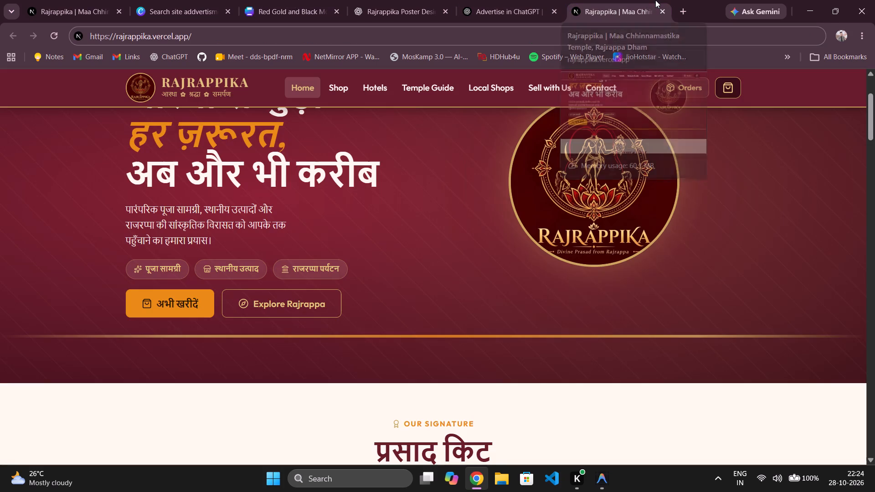
{"action": "scroll", "coordinate": [661, 172], "scroll_direction": "down", "scroll_amount": 3}
{"action": "scroll", "coordinate": [661, 172], "scroll_direction": "up", "scroll_amount": 1}
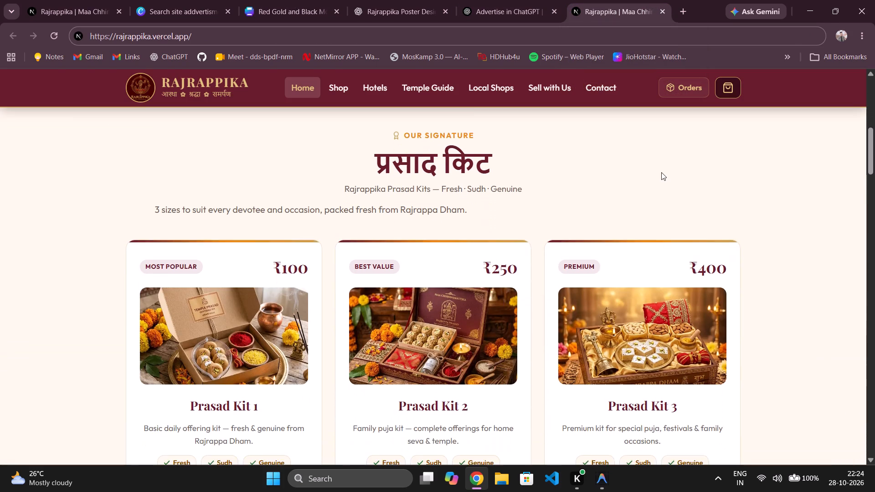
{"action": "scroll", "coordinate": [661, 172], "scroll_direction": "up", "scroll_amount": 2}
{"action": "scroll", "coordinate": [661, 172], "scroll_direction": "right", "scroll_amount": 2}
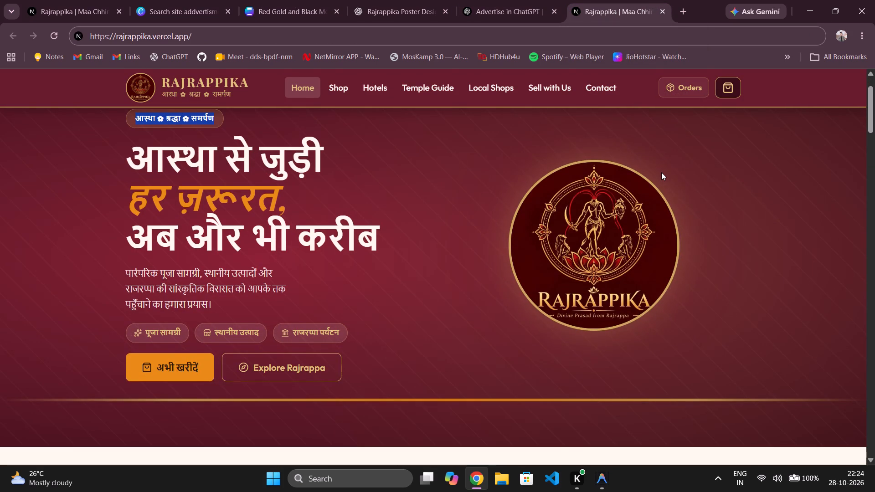
{"action": "scroll", "coordinate": [661, 172], "scroll_direction": "right", "scroll_amount": 2}
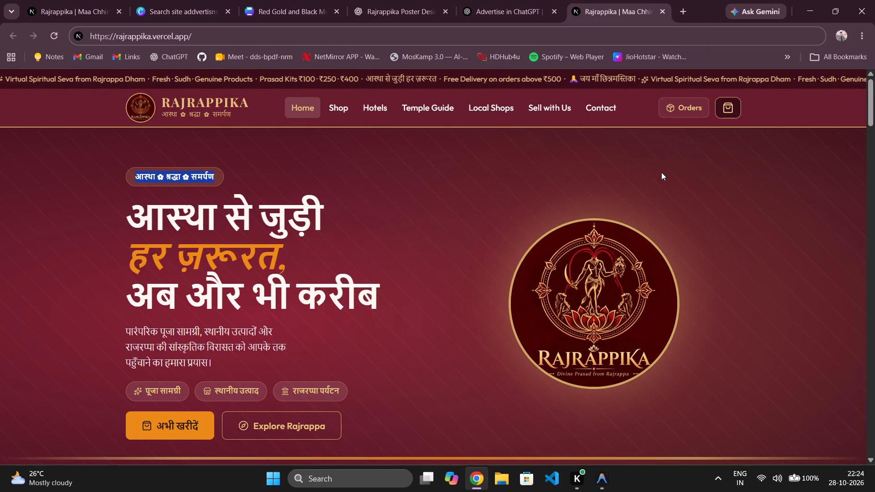
{"action": "scroll", "coordinate": [661, 172], "scroll_direction": "down", "scroll_amount": 2}
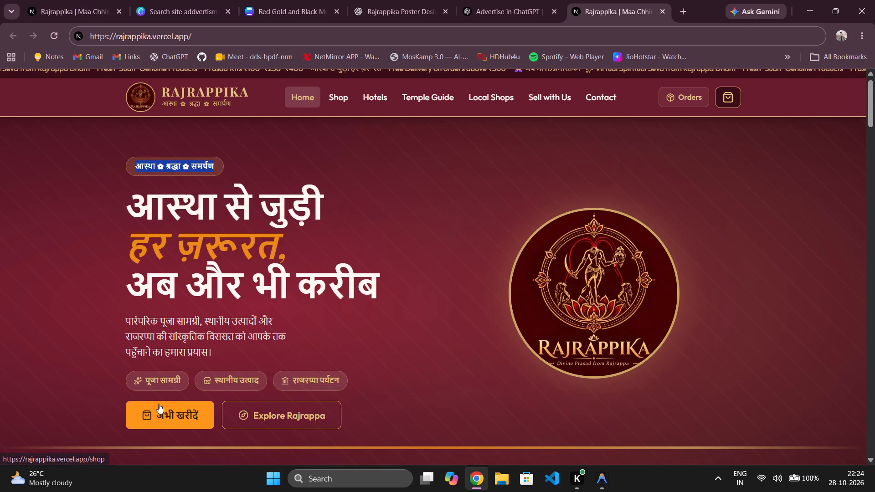
{"action": "scroll", "coordinate": [301, 405], "scroll_direction": "down", "scroll_amount": 5}
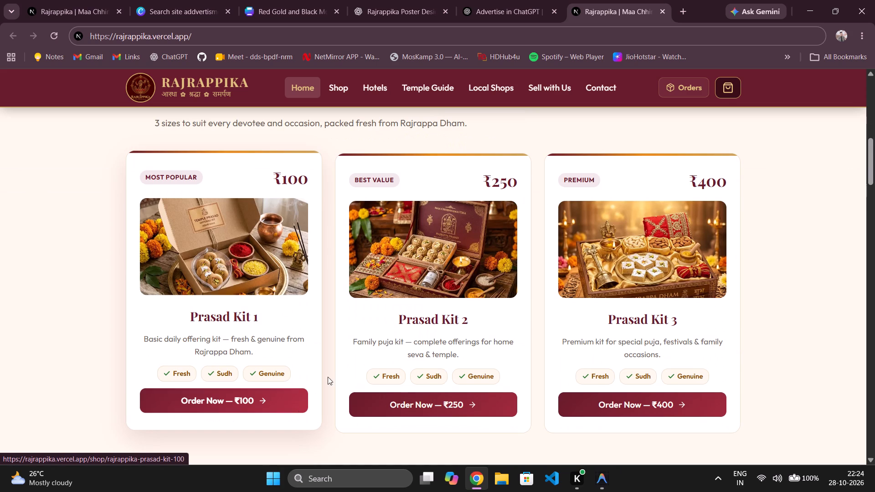
{"action": "left_click", "coordinate": [385, 0]}
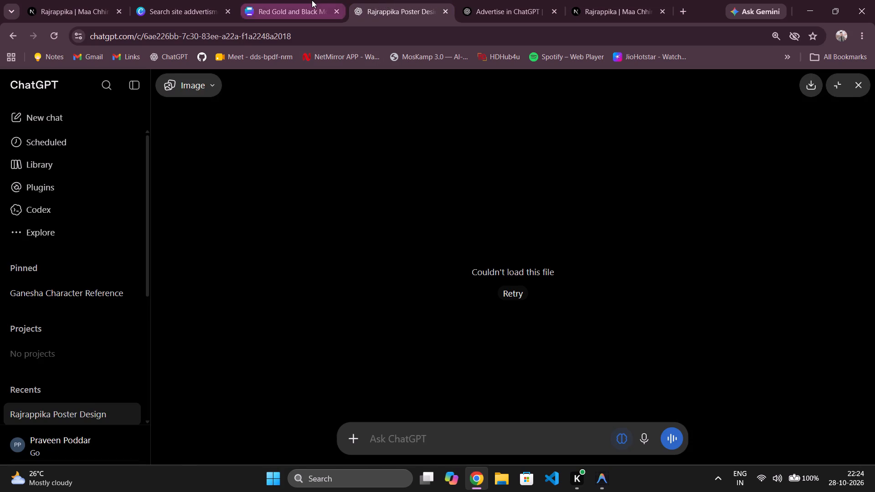
Back in the Canva poster, change the discount text to "UP TO 50% OFF".
{"action": "left_click", "coordinate": [312, 0]}
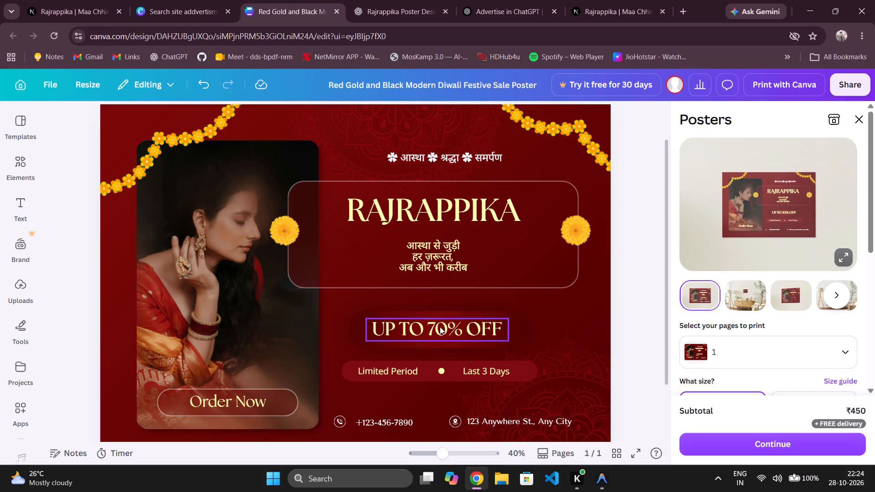
{"action": "double_click", "coordinate": [440, 327]}
{"action": "key", "text": "Left"}
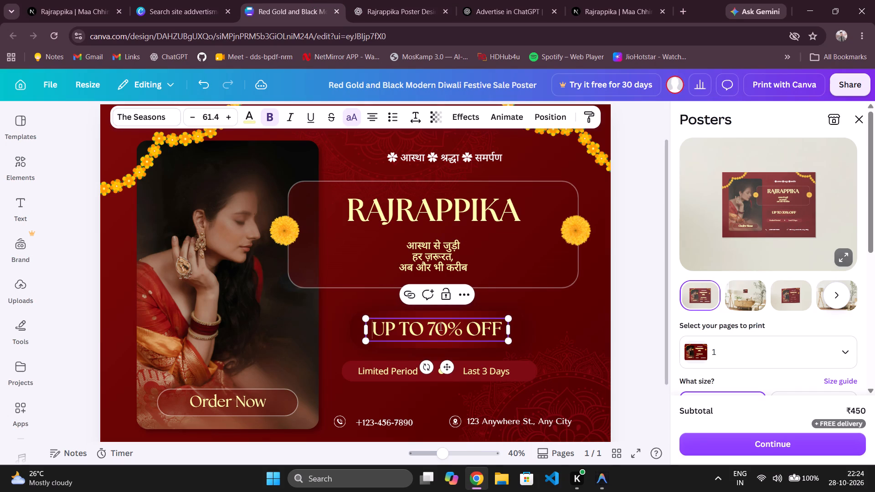
{"action": "left_click", "coordinate": [433, 328]}
{"action": "key", "text": "BackSpace"}
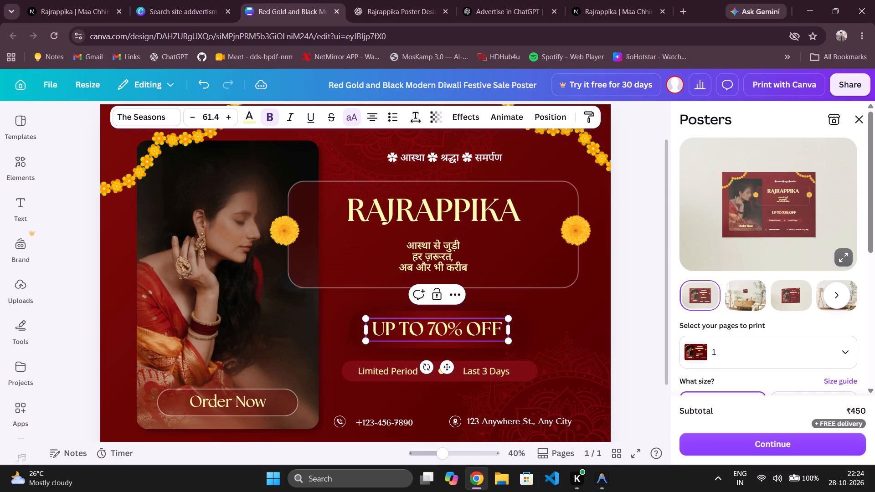
{"action": "key", "text": "5"}
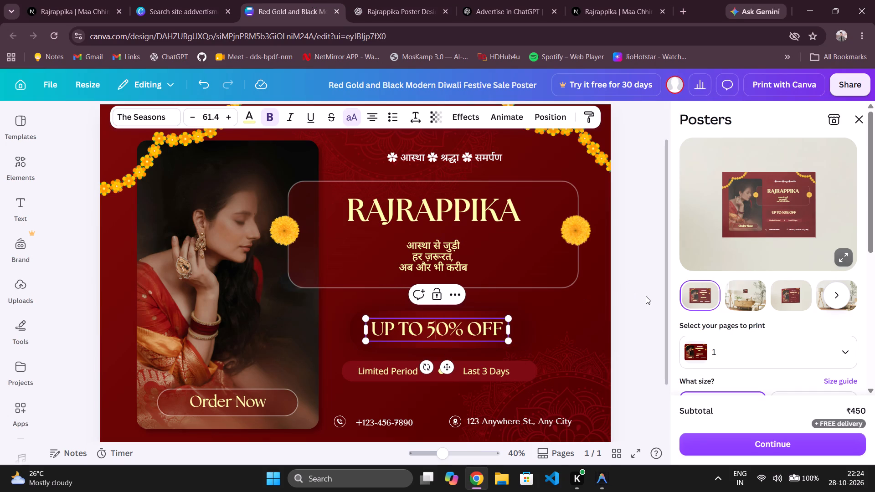
{"action": "left_click", "coordinate": [646, 296]}
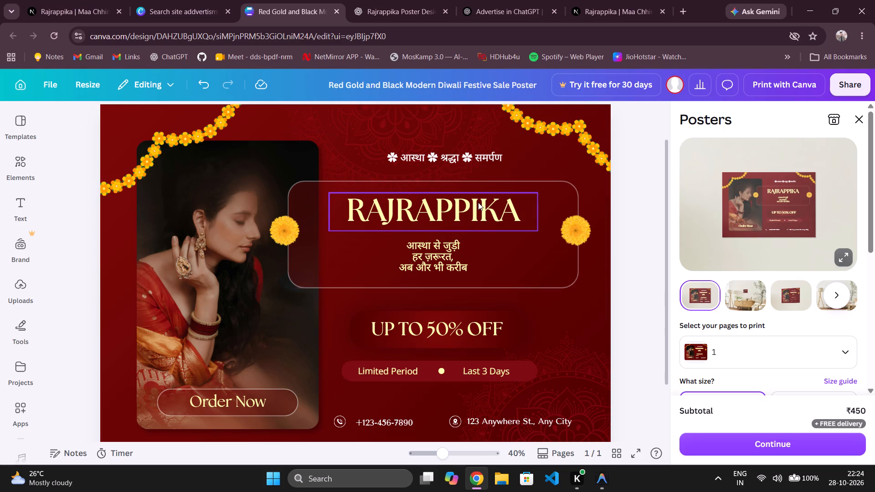
Shrink the RAJRAPPIKA heading to about font size 64.5 and place it directly above the Hindi tagline near the poster's top edge.
{"action": "left_click", "coordinate": [510, 223]}
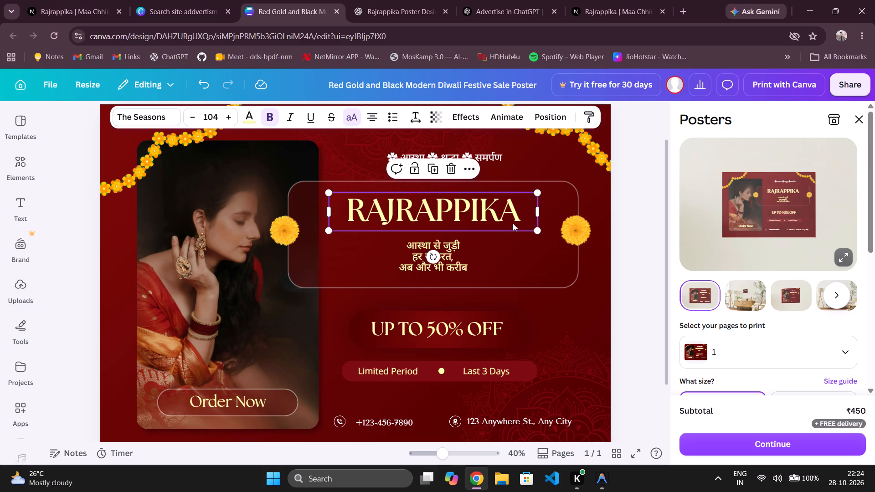
{"action": "left_click_drag", "start_coordinate": [495, 215], "coordinate": [492, 153]}
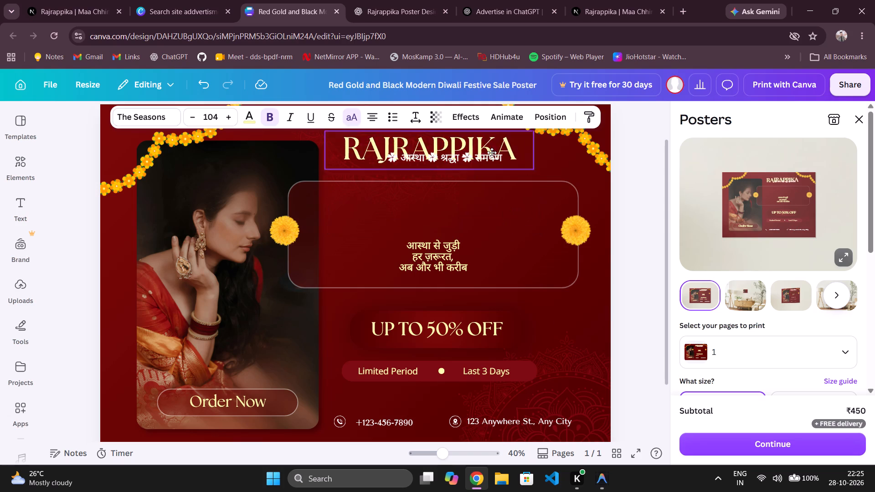
{"action": "left_click_drag", "start_coordinate": [492, 153], "coordinate": [492, 152]}
{"action": "left_click_drag", "start_coordinate": [536, 168], "coordinate": [458, 149]}
{"action": "left_click_drag", "start_coordinate": [423, 134], "coordinate": [473, 138]}
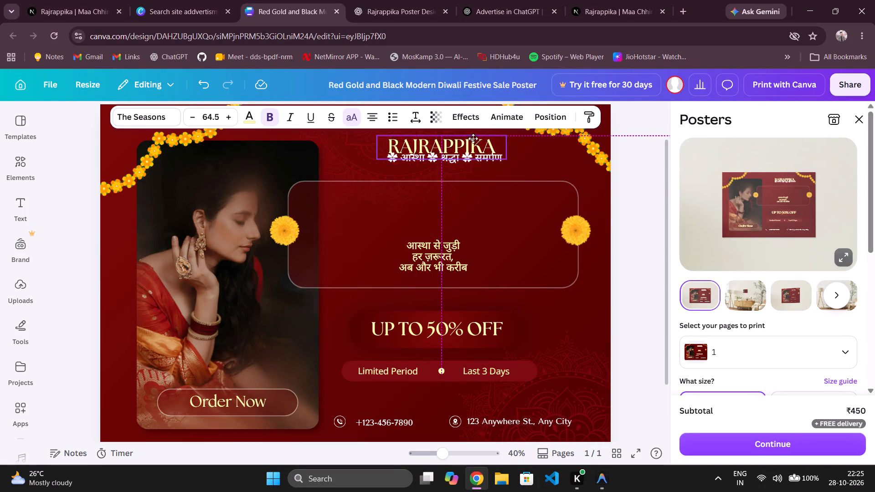
{"action": "left_click_drag", "start_coordinate": [473, 138], "coordinate": [473, 136]}
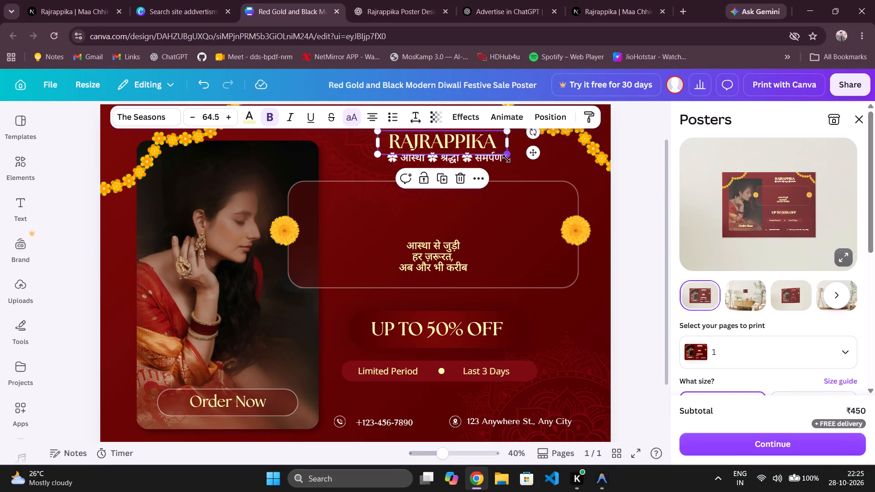
{"action": "left_click", "coordinate": [525, 169]}
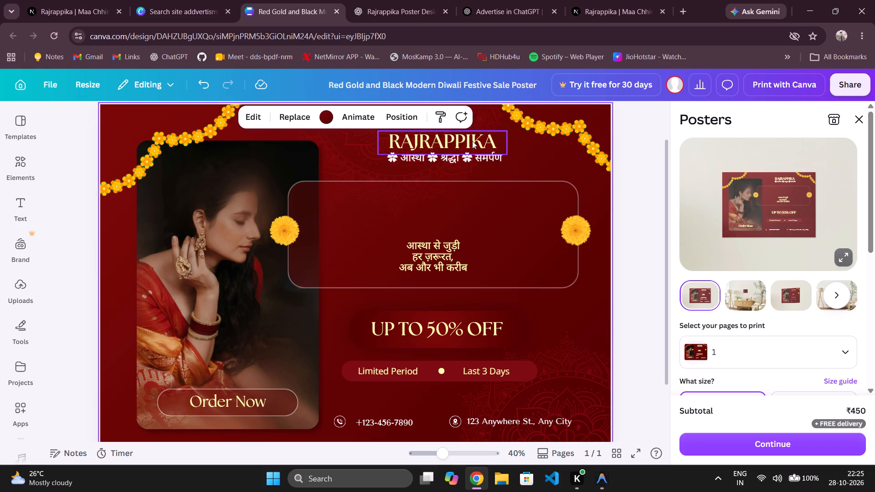
Nudge the RAJRAPPIKA heading slightly up and to the right to centre it over the Hindi tagline.
{"action": "left_click", "coordinate": [471, 139]}
{"action": "key", "text": "Up"}
{"action": "key", "text": "Up"}
{"action": "key", "text": "Up"}
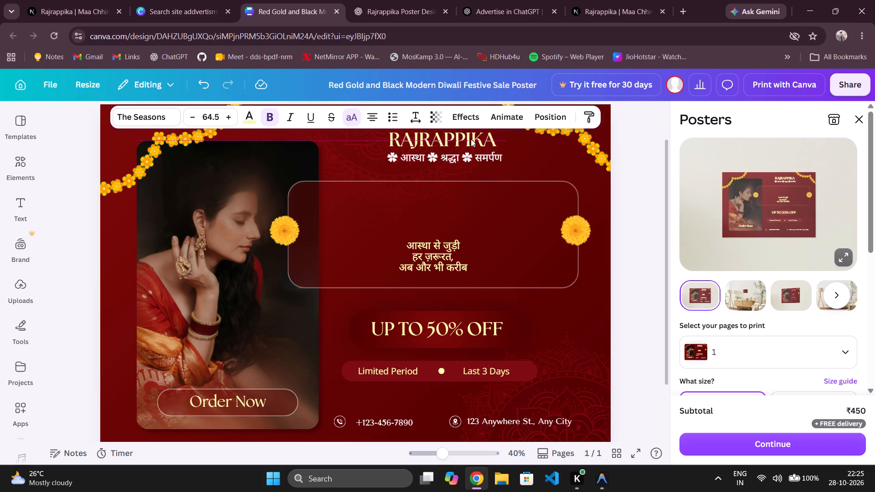
{"action": "key", "text": "Right"}
{"action": "key", "text": "Right"}
{"action": "key", "text": "Right"}
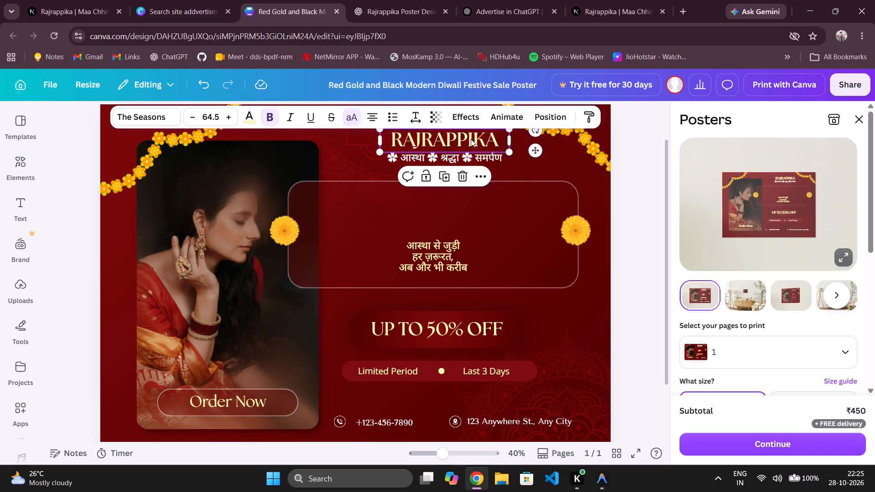
Select the RAJRAPPIKA heading and Hindi tagline together and move them above the right part of the rounded frame.
{"action": "left_click", "coordinate": [429, 158], "text": "ctrl"}
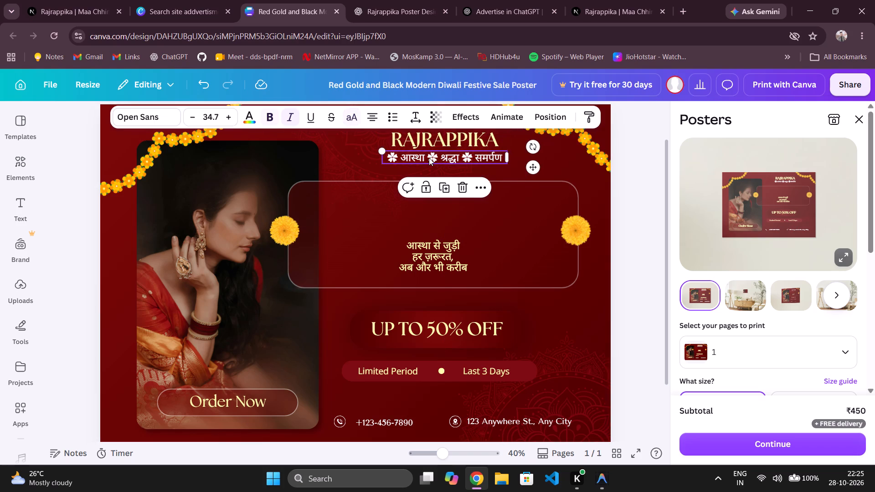
{"action": "left_click", "coordinate": [422, 143], "text": "shift"}
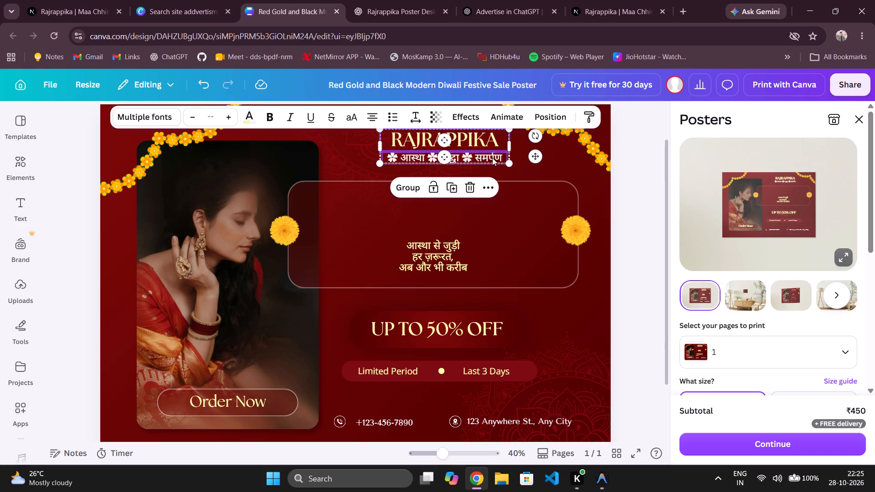
{"action": "left_click_drag", "start_coordinate": [489, 138], "coordinate": [488, 149]}
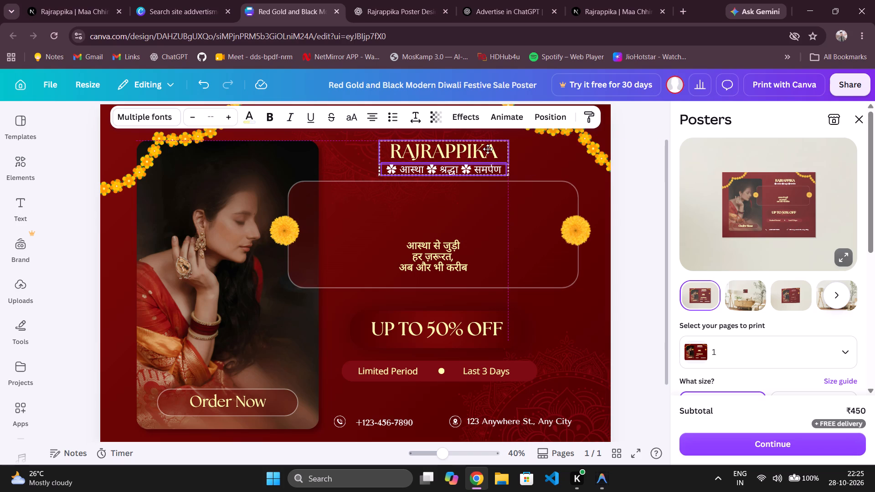
{"action": "left_click_drag", "start_coordinate": [488, 149], "coordinate": [572, 154]}
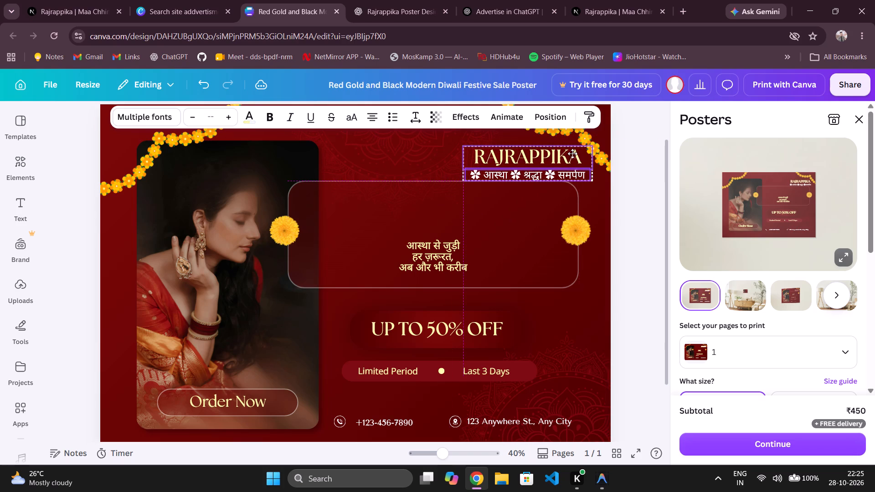
{"action": "left_click_drag", "start_coordinate": [572, 154], "coordinate": [571, 154]}
{"action": "left_click_drag", "start_coordinate": [571, 154], "coordinate": [432, 151]}
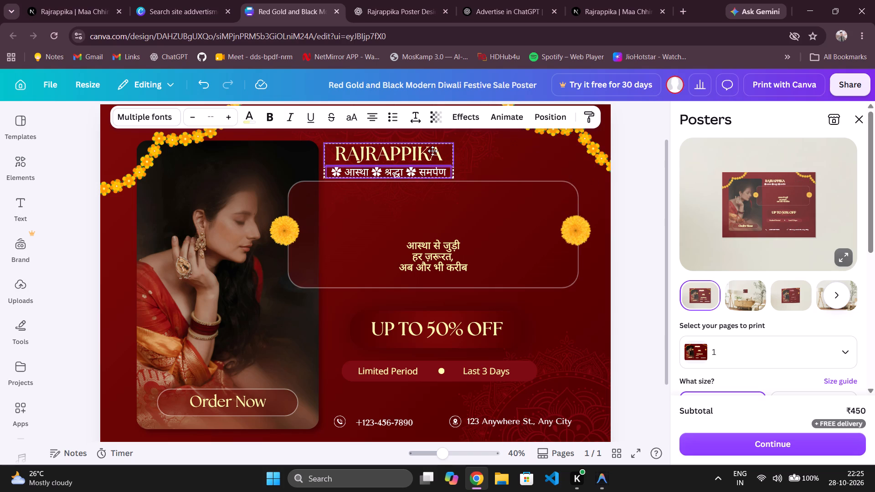
{"action": "left_click_drag", "start_coordinate": [432, 151], "coordinate": [564, 155]}
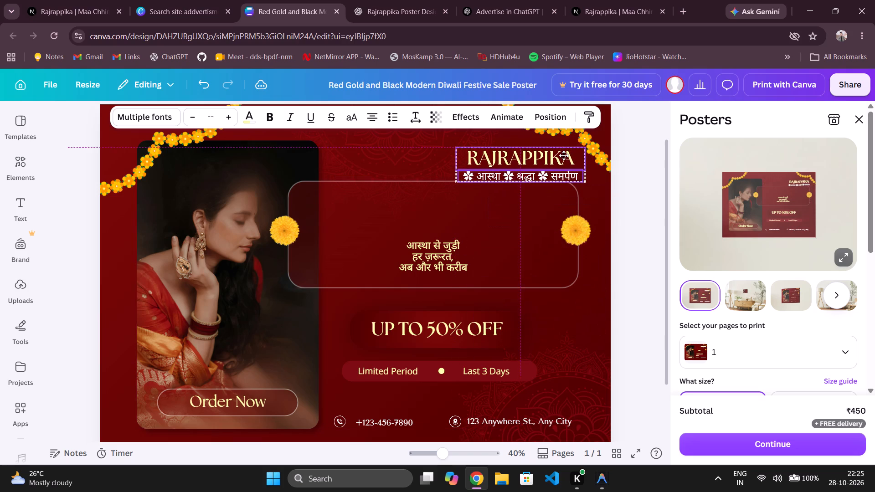
{"action": "left_click_drag", "start_coordinate": [564, 155], "coordinate": [556, 151]}
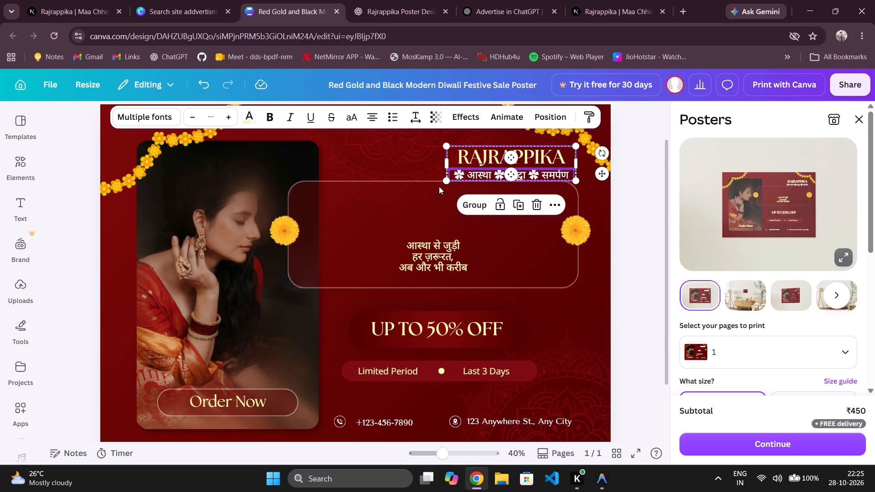
Move the rounded frame down slightly to leave a gap beneath the Hindi tagline.
{"action": "left_click", "coordinate": [439, 186]}
{"action": "key", "text": "Down"}
{"action": "key", "text": "Down"}
{"action": "key", "text": "Down"}
{"action": "key", "text": "Down"}
{"action": "key", "text": "Down"}
{"action": "key", "text": "Down"}
{"action": "key", "text": "Down"}
{"action": "key", "text": "Down"}
{"action": "key", "text": "Down"}
{"action": "key", "text": "Down"}
{"action": "key", "text": "Down"}
{"action": "key", "text": "Down"}
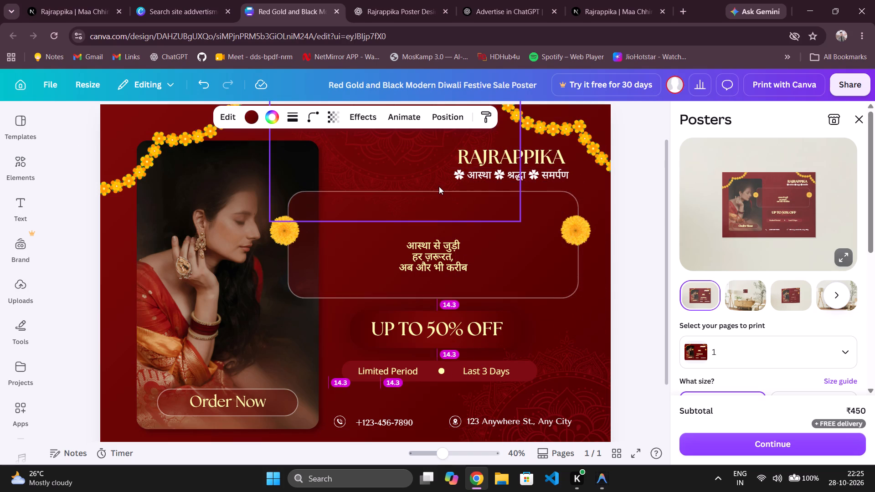
{"action": "key", "text": "Down"}
{"action": "key", "text": "Down"}
{"action": "key", "text": "Down"}
{"action": "key", "text": "Down"}
{"action": "key", "text": "Down"}
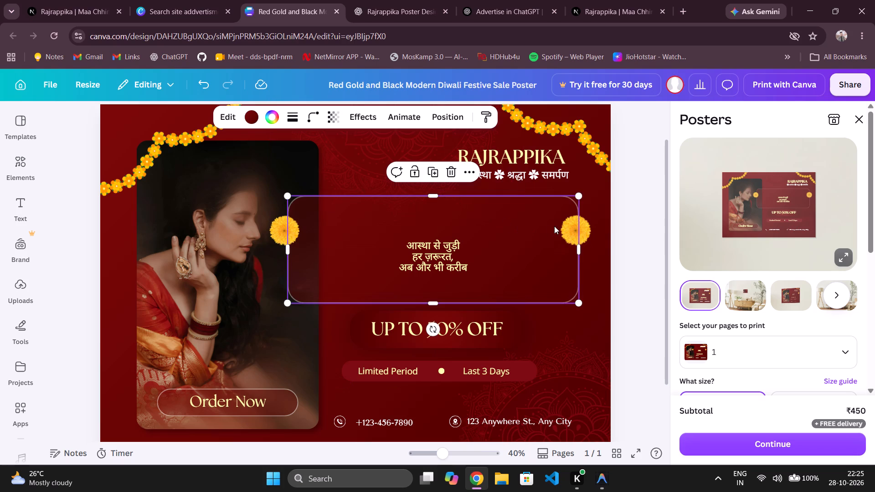
Move the marigold on the rounded frame's right edge down and slightly right to sit near that edge's midpoint.
{"action": "left_click", "coordinate": [571, 228]}
{"action": "key", "text": "Down"}
{"action": "key", "text": "Down"}
{"action": "key", "text": "Down"}
{"action": "key", "text": "Down"}
{"action": "key", "text": "Down"}
{"action": "key", "text": "Down"}
{"action": "key", "text": "Down"}
{"action": "key", "text": "Down"}
{"action": "key", "text": "Down"}
{"action": "key", "text": "Down"}
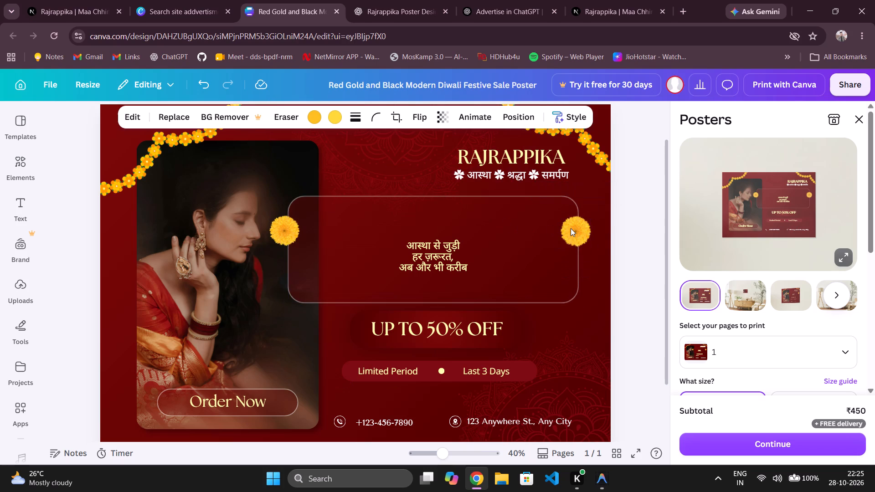
{"action": "key", "text": "Down"}
{"action": "key", "text": "Down"}
{"action": "key", "text": "Down"}
{"action": "key", "text": "Down"}
{"action": "key", "text": "Down"}
{"action": "key", "text": "Down"}
{"action": "key", "text": "Down"}
{"action": "key", "text": "Down"}
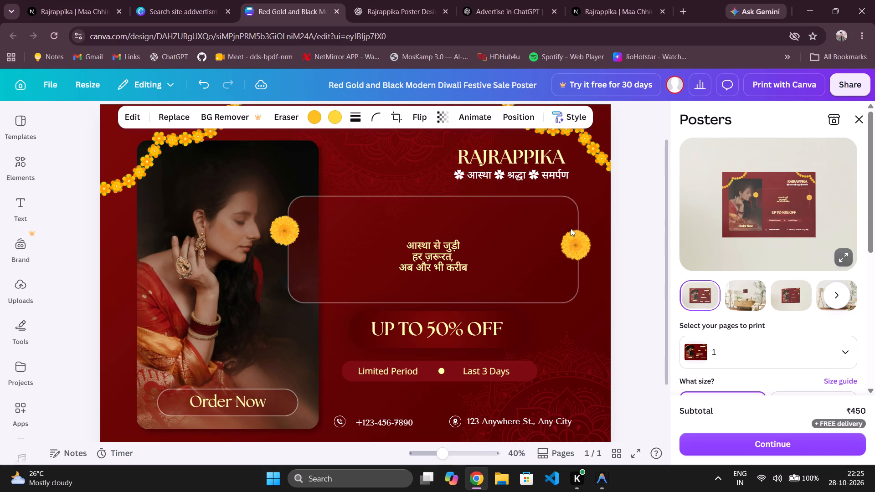
{"action": "key", "text": "Down"}
{"action": "key", "text": "Right"}
{"action": "key", "text": "Right"}
{"action": "key", "text": "Right"}
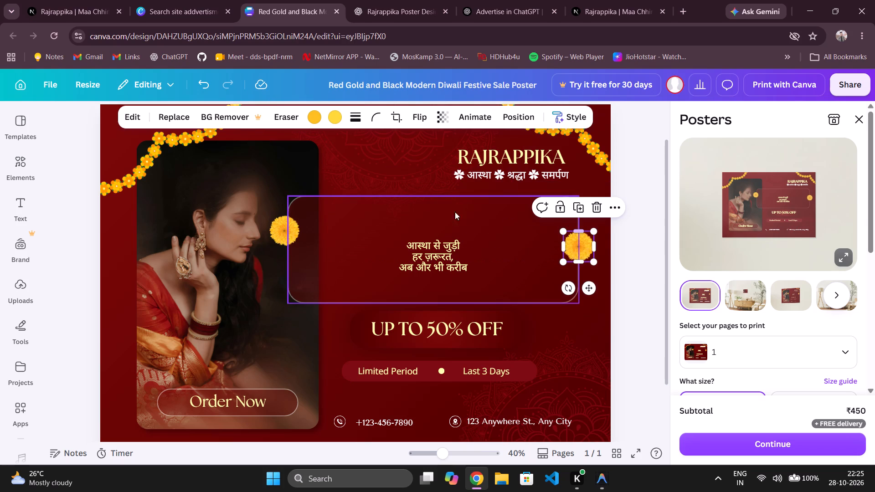
Move the marigold on the rounded frame's left edge down and slightly right to sit at that edge's midpoint.
{"action": "left_click", "coordinate": [279, 233]}
{"action": "key", "text": "Down"}
{"action": "key", "text": "Down"}
{"action": "key", "text": "Down"}
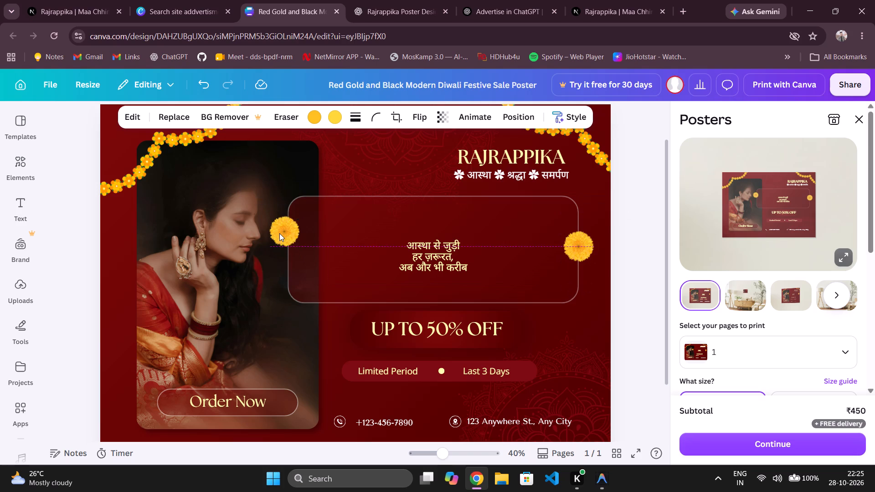
{"action": "key", "text": "Down"}
{"action": "key", "text": "Down"}
{"action": "key", "text": "Down"}
{"action": "key", "text": "Down"}
{"action": "key", "text": "Down"}
{"action": "key", "text": "Down"}
{"action": "key", "text": "Down"}
{"action": "key", "text": "Down"}
{"action": "key", "text": "Down"}
{"action": "key", "text": "Down"}
{"action": "key", "text": "Down"}
{"action": "key", "text": "Down"}
{"action": "key", "text": "Down"}
{"action": "key", "text": "Down"}
{"action": "key", "text": "Down"}
{"action": "key", "text": "Down"}
{"action": "key", "text": "Down"}
{"action": "key", "text": "Down"}
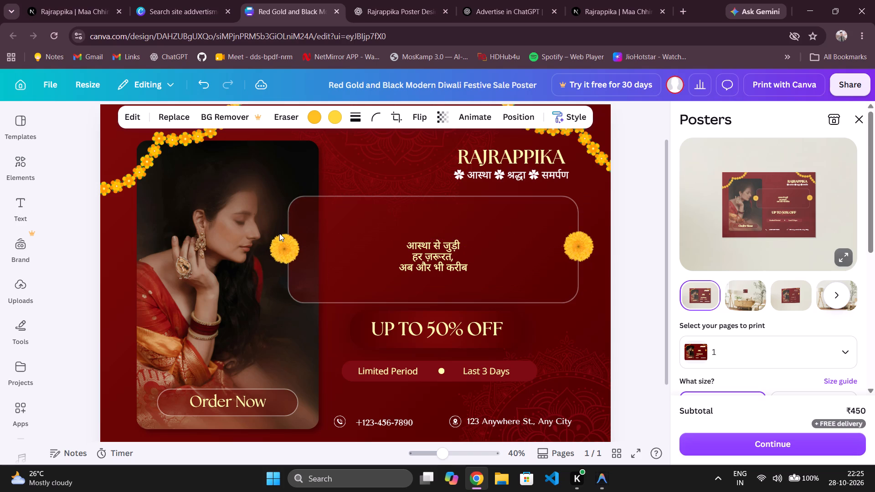
{"action": "key", "text": "Down"}
{"action": "key", "text": "Down"}
{"action": "key", "text": "Down"}
{"action": "key", "text": "Down"}
{"action": "key", "text": "Down"}
{"action": "key", "text": "Right"}
{"action": "key", "text": "Right"}
{"action": "key", "text": "Right"}
{"action": "key", "text": "Up"}
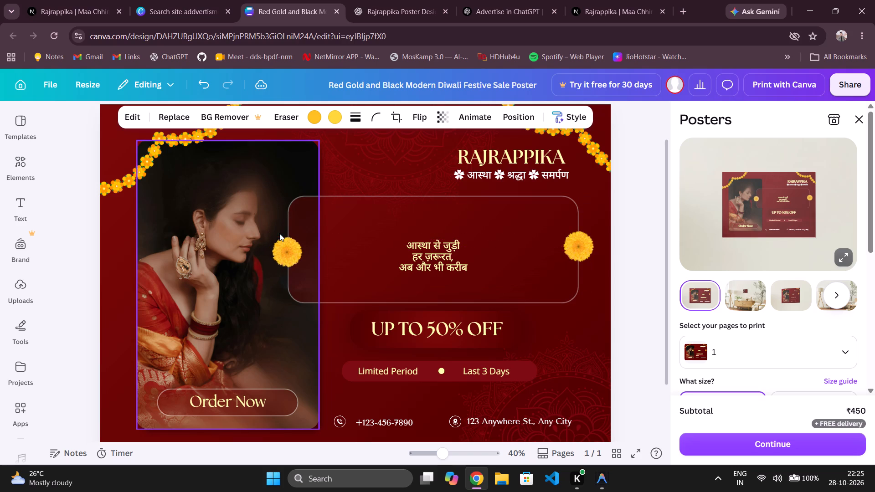
{"action": "key", "text": "Up"}
{"action": "key", "text": "Up"}
{"action": "key", "text": "Up"}
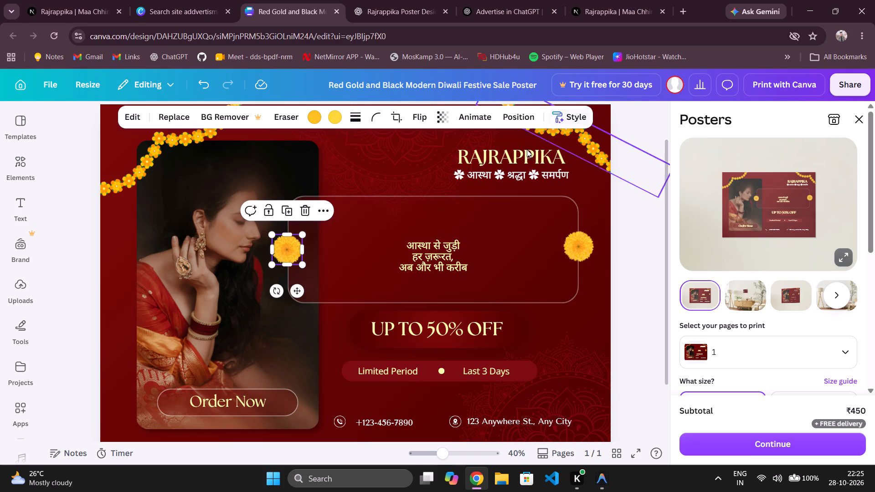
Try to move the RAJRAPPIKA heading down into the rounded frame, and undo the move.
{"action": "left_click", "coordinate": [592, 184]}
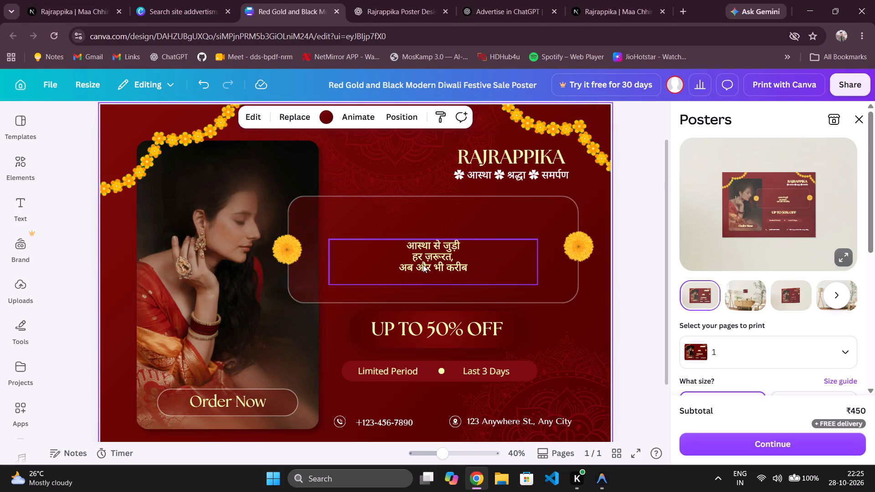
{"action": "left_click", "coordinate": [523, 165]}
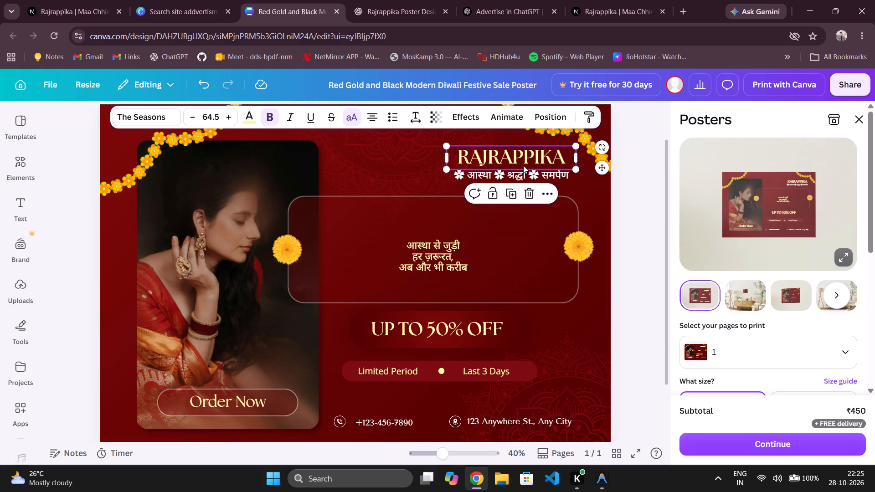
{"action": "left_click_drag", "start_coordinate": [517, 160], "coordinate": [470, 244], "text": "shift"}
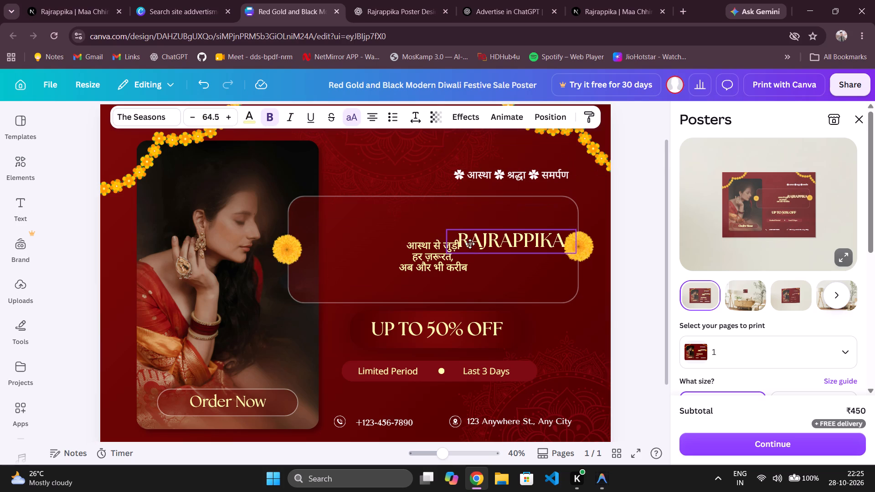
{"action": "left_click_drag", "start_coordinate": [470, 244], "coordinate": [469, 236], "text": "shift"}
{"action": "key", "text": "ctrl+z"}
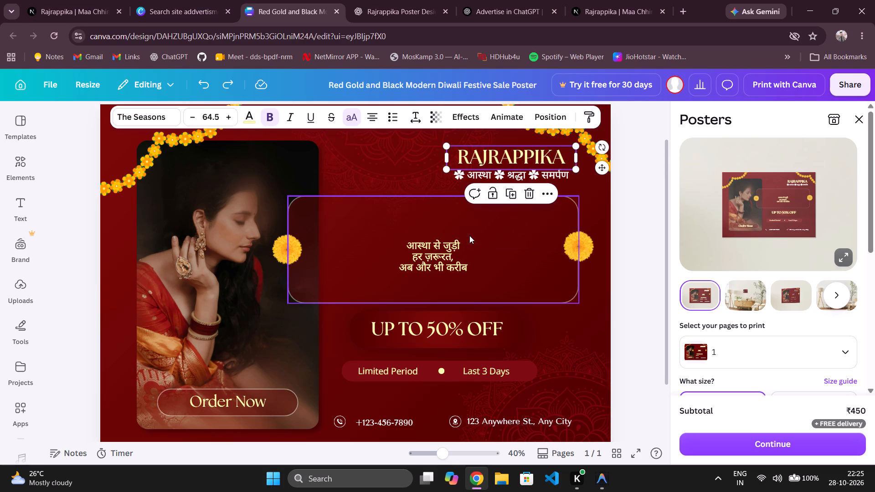
Place a copy of the RAJRAPPIKA heading inside the rounded frame, centred above the Hindi headline.
{"action": "left_click_drag", "start_coordinate": [494, 151], "coordinate": [490, 154], "text": "alt"}
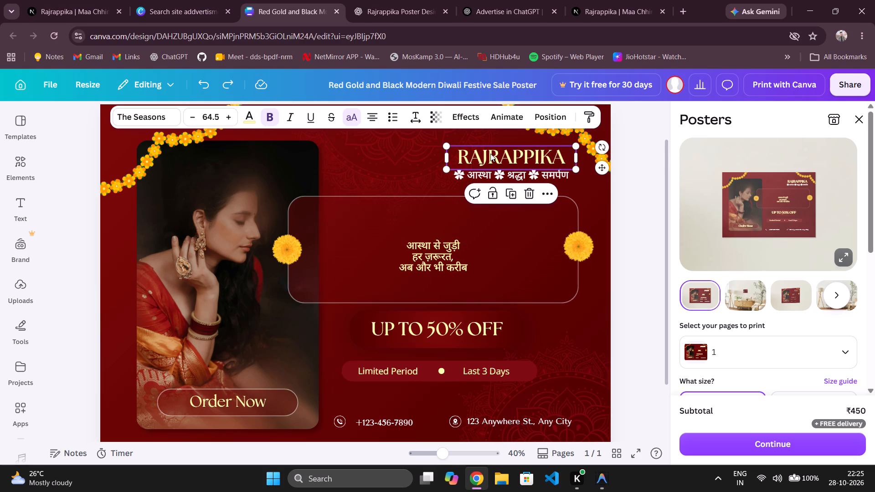
{"action": "left_click_drag", "start_coordinate": [490, 154], "coordinate": [416, 216], "text": "alt"}
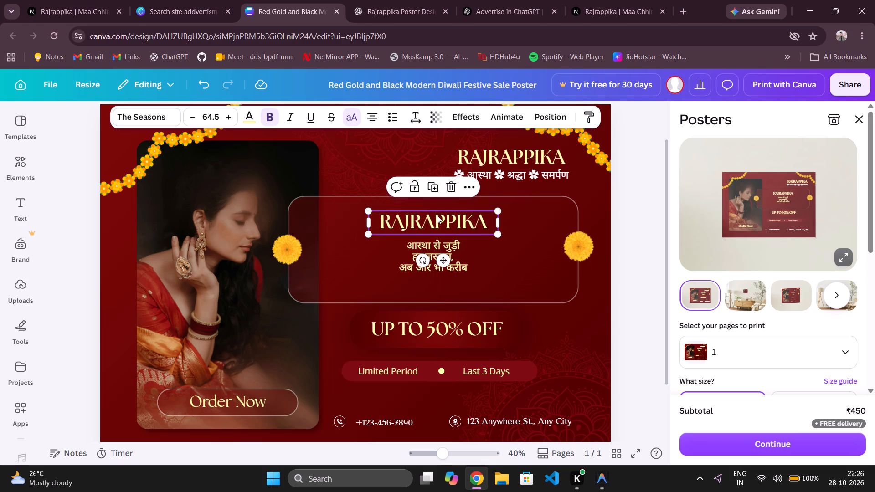
Check the hero section wording on the Rajrappika website's home page, and return to the Canva poster.
{"action": "left_click", "coordinate": [432, 0]}
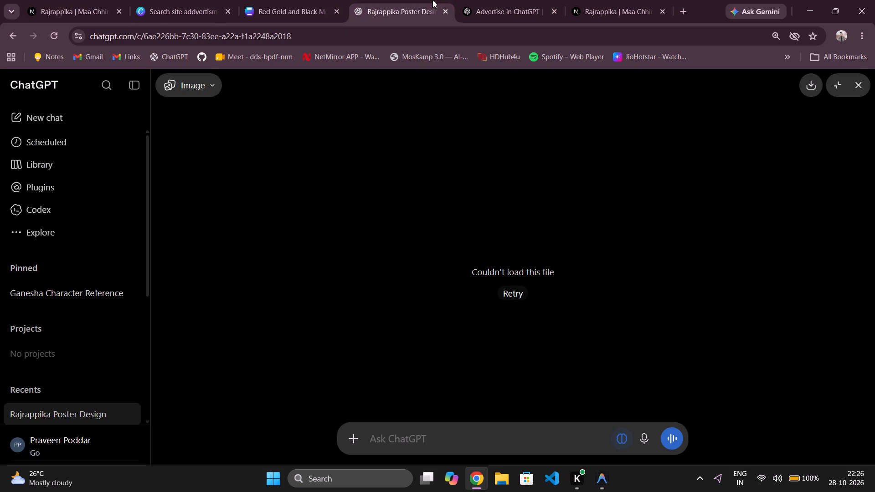
{"action": "left_click", "coordinate": [629, 0]}
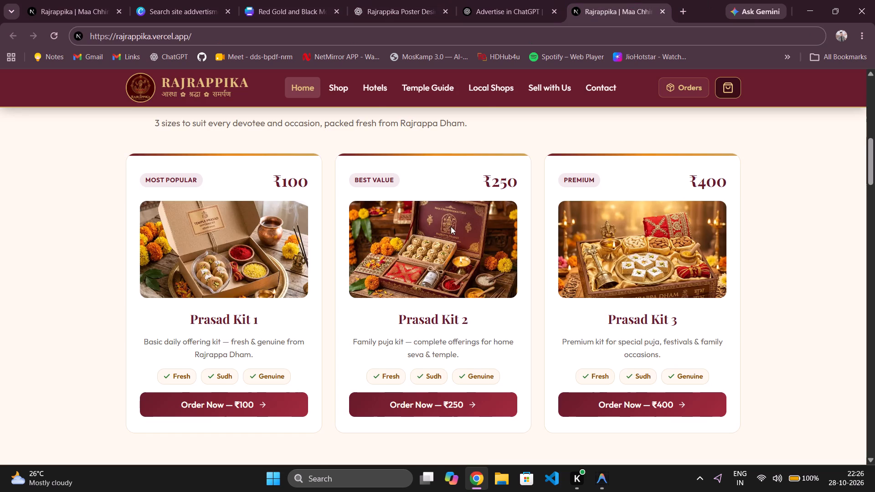
{"action": "scroll", "coordinate": [374, 294], "scroll_direction": "up", "scroll_amount": 7}
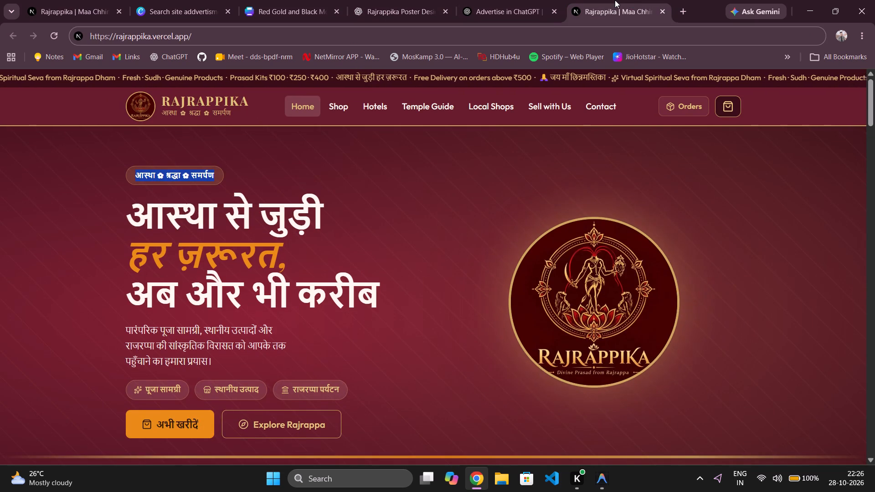
{"action": "left_click", "coordinate": [308, 2]}
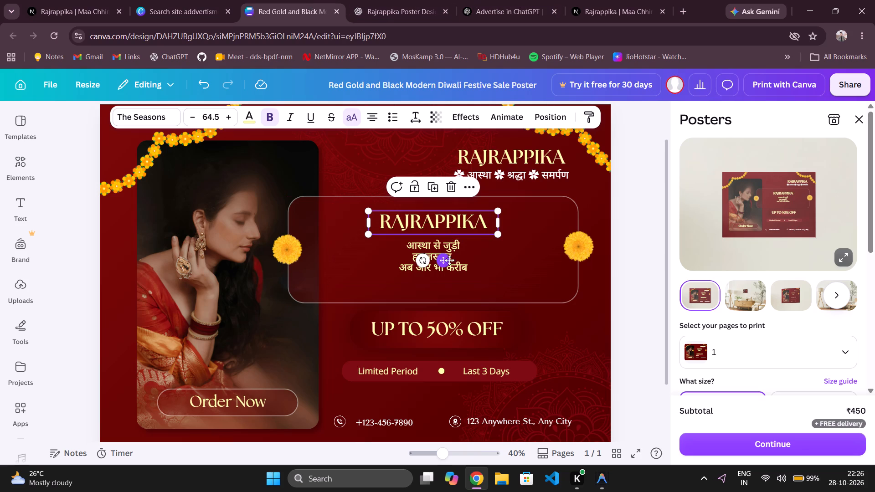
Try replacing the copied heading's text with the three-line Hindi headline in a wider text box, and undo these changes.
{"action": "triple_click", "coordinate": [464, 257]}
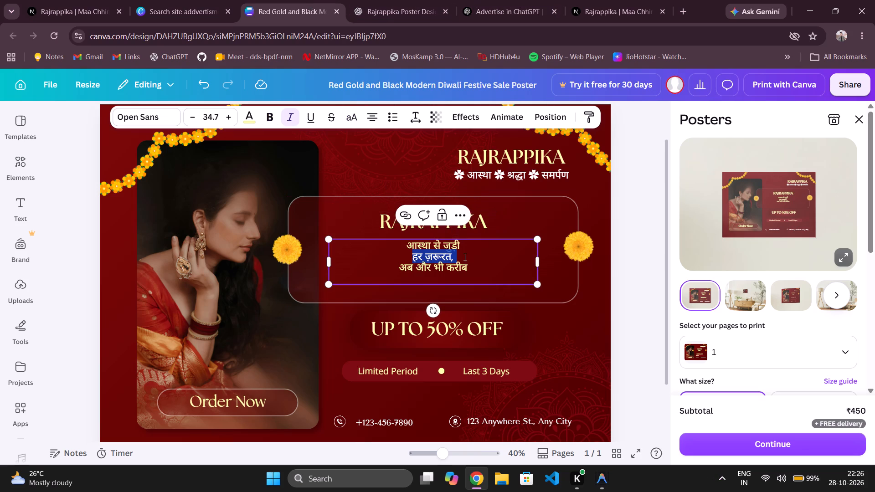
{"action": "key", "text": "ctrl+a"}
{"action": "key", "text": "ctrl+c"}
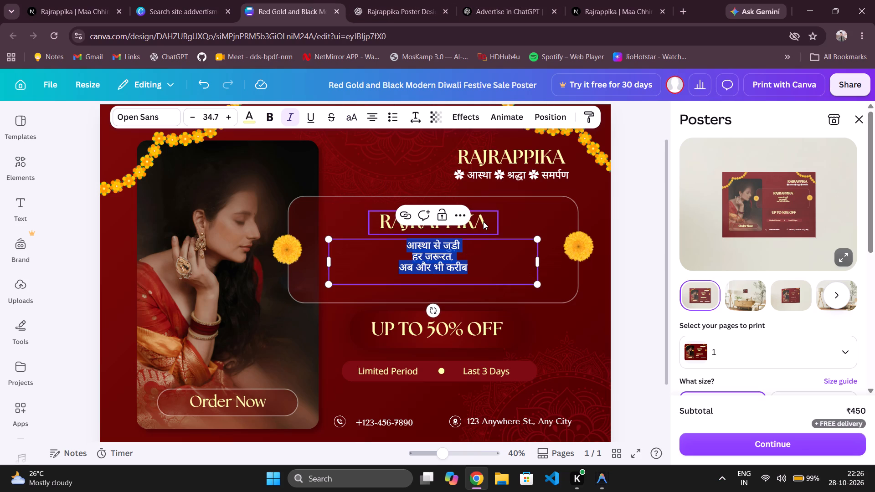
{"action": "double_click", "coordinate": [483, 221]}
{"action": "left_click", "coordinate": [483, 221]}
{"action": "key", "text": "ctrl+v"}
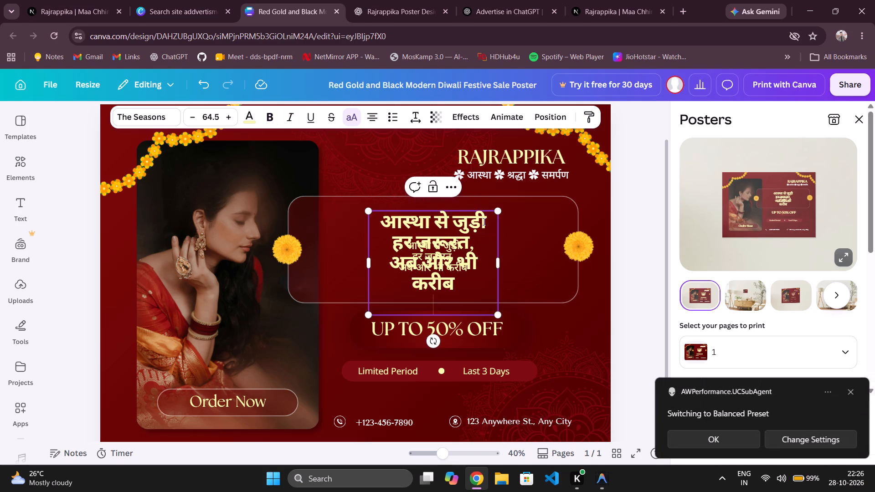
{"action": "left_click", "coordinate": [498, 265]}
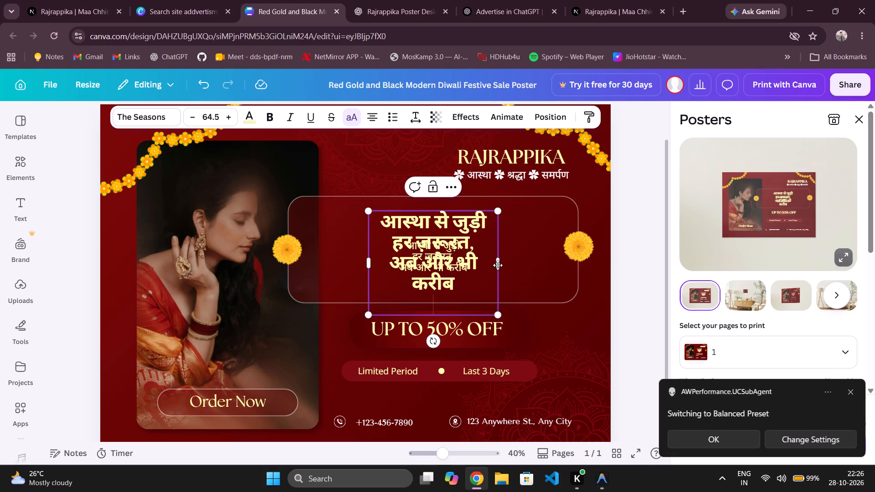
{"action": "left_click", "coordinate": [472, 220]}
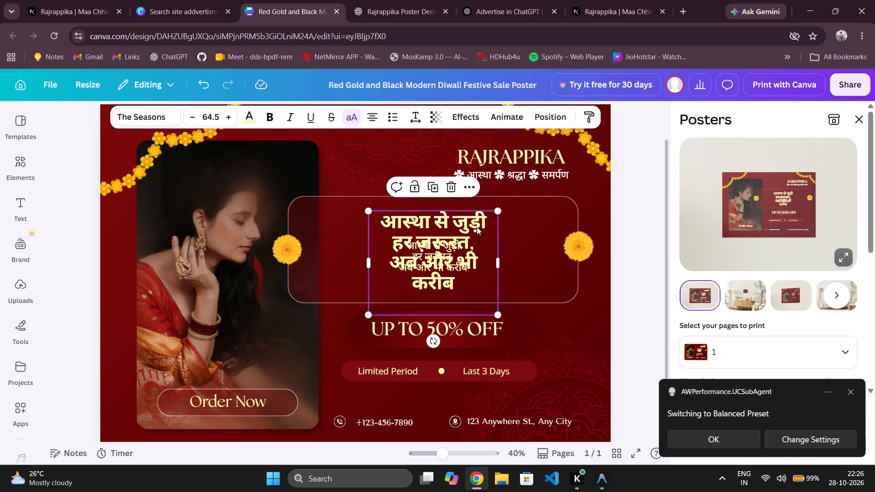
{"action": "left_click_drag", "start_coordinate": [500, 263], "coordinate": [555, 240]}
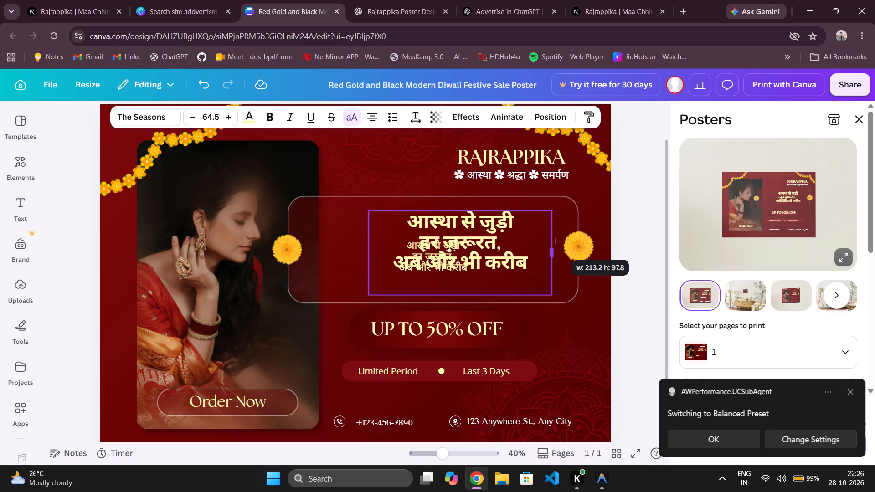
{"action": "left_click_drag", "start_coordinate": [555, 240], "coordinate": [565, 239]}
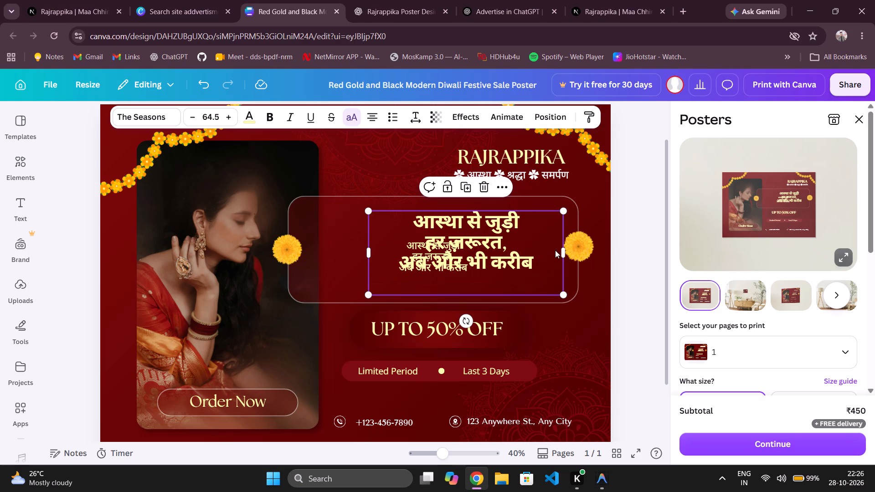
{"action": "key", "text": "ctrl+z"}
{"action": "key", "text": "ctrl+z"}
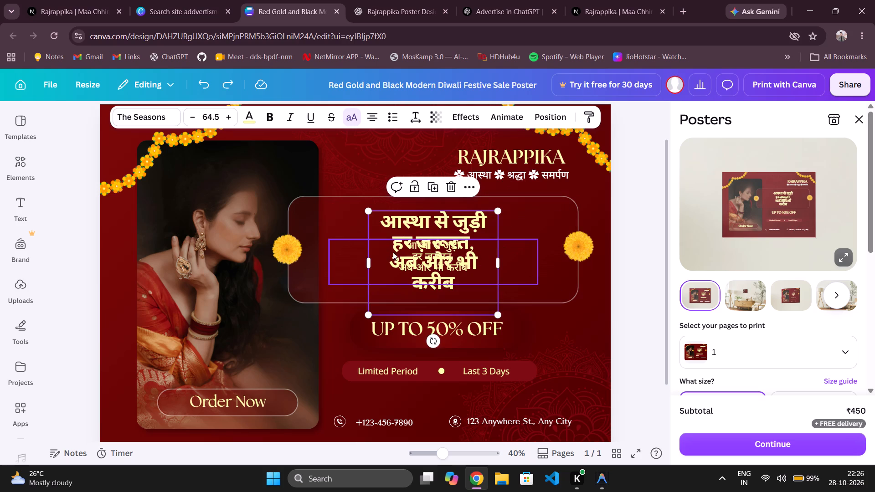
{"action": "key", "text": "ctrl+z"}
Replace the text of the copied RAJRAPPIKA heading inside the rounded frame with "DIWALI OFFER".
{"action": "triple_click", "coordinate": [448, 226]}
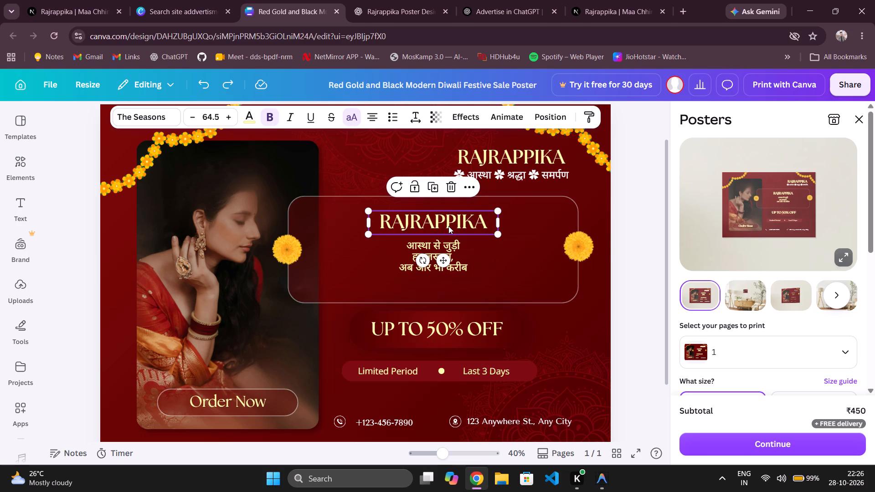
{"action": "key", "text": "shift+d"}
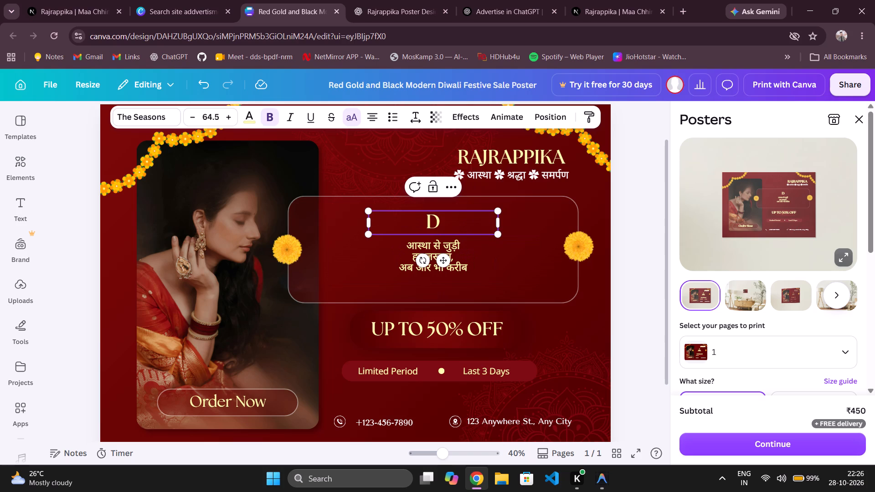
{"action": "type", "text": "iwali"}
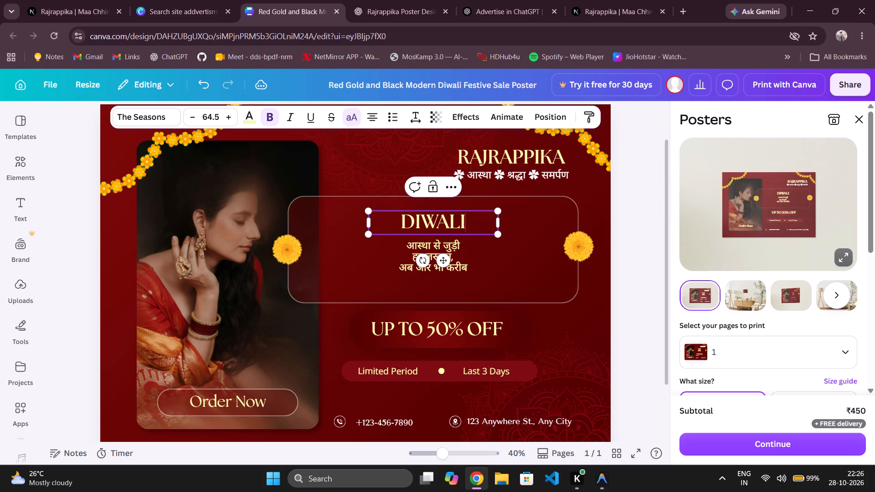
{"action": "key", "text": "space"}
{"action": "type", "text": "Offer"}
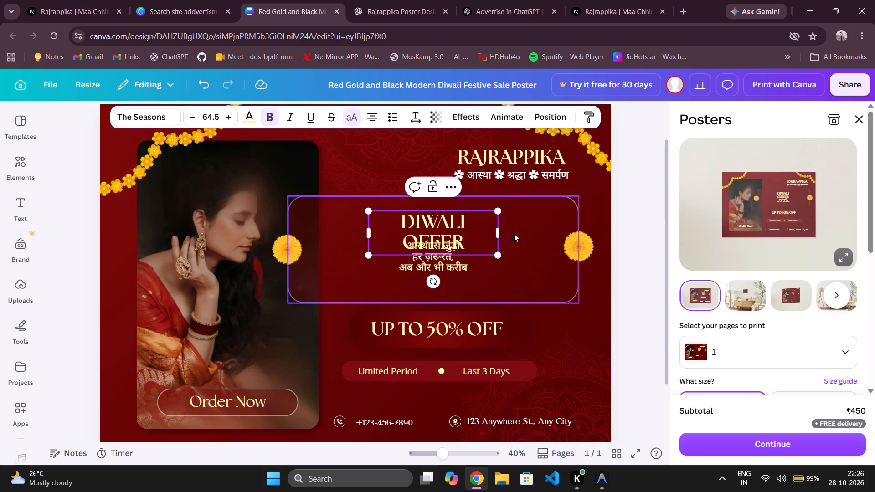
Widen the DIWALI OFFER text box inside the rounded frame to fit one line and replace its text with "GRAND LAUNCH".
{"action": "left_click_drag", "start_coordinate": [498, 233], "coordinate": [546, 224]}
{"action": "triple_click", "coordinate": [513, 219]}
{"action": "left_click", "coordinate": [513, 219]}
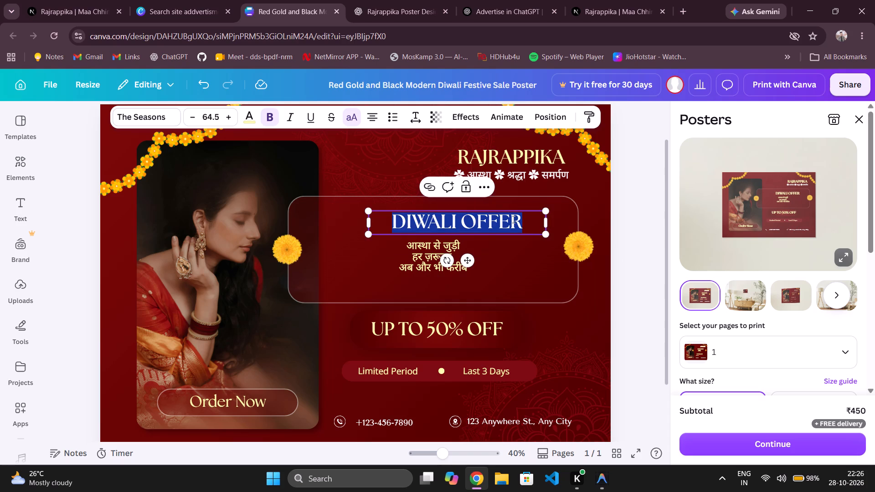
{"action": "type", "text": "GRand"}
{"action": "key", "text": "space"}
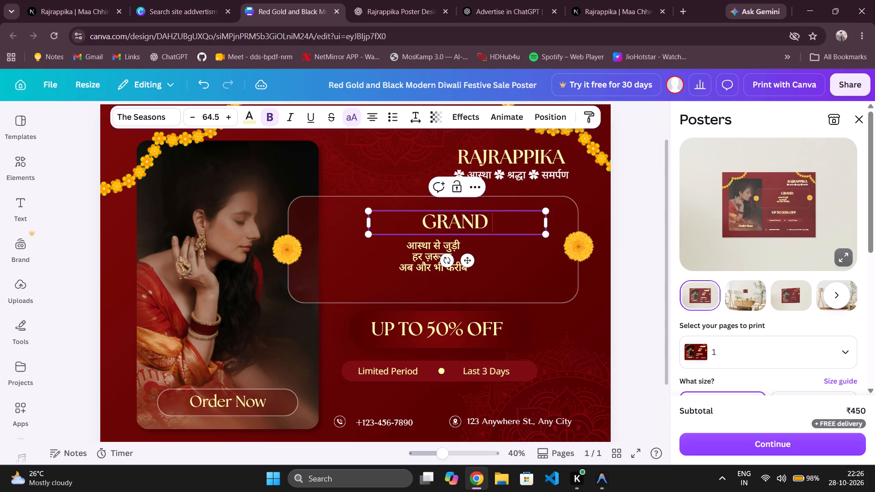
{"action": "type", "text": "Lan"}
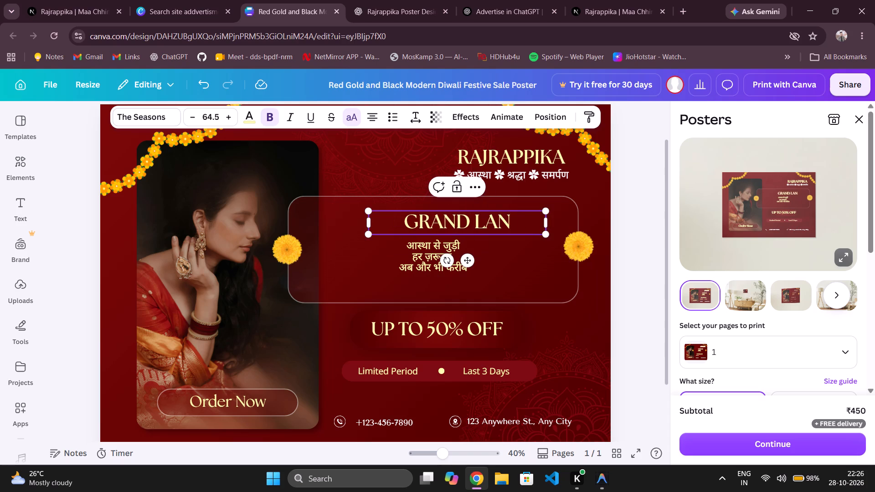
{"action": "key", "text": "BackSpace"}
{"action": "type", "text": "unch"}
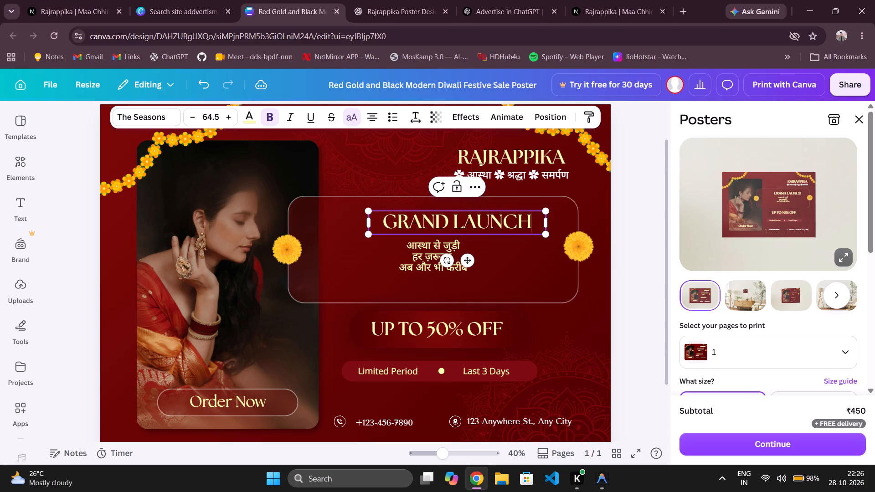
{"action": "triple_click", "coordinate": [525, 225]}
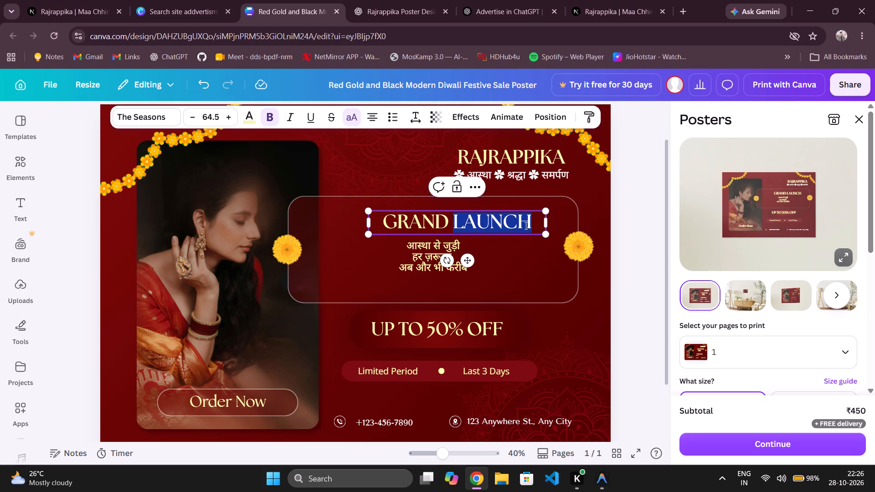
{"action": "left_click", "coordinate": [525, 225]}
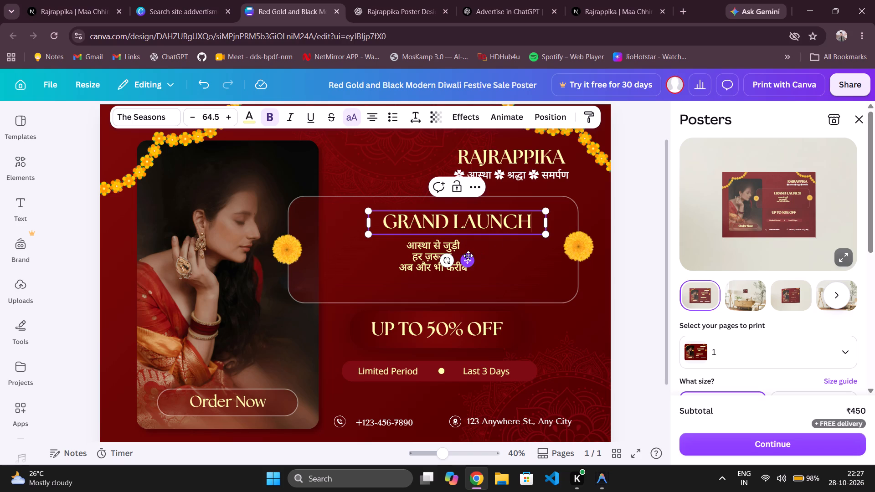
Move the GRAND LAUNCH heading so it sits centred above the three-line Hindi headline inside the rounded frame.
{"action": "left_click_drag", "start_coordinate": [467, 260], "coordinate": [453, 260]}
{"action": "left_click_drag", "start_coordinate": [453, 260], "coordinate": [455, 260]}
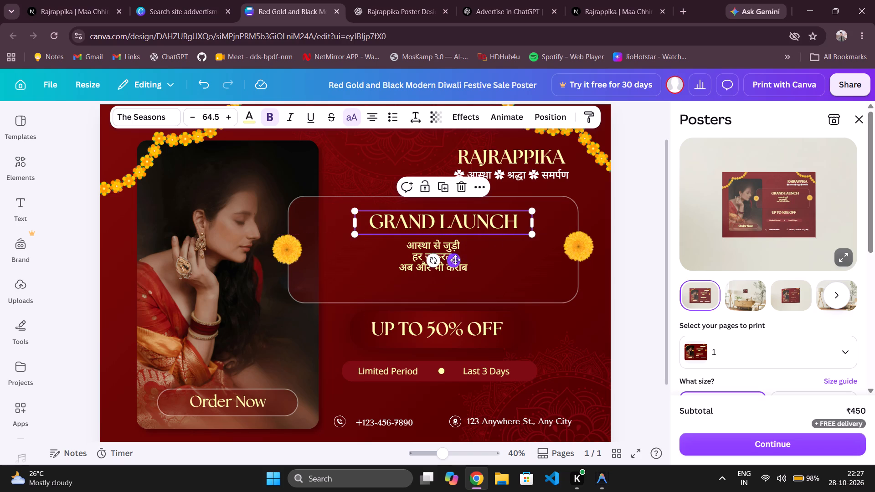
{"action": "left_click_drag", "start_coordinate": [455, 260], "coordinate": [457, 257]}
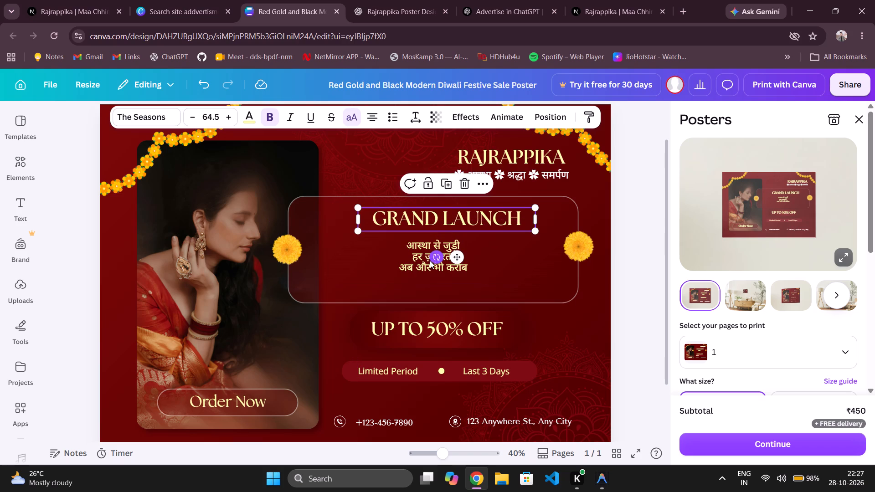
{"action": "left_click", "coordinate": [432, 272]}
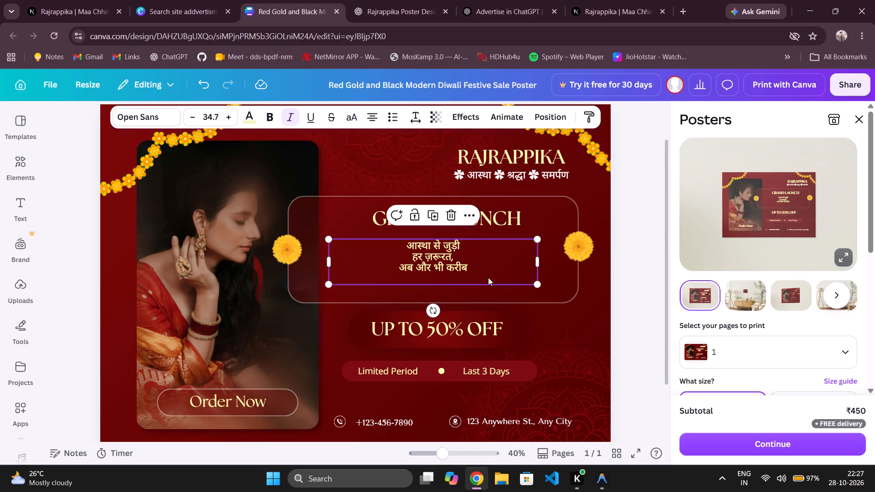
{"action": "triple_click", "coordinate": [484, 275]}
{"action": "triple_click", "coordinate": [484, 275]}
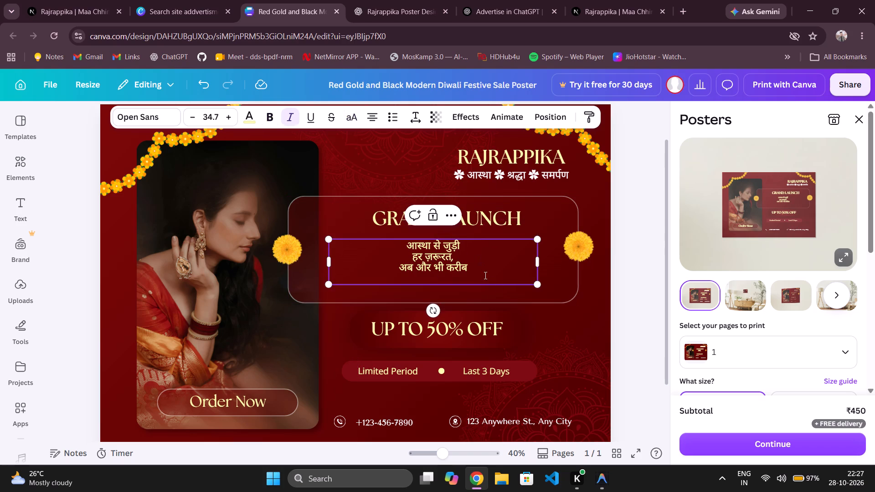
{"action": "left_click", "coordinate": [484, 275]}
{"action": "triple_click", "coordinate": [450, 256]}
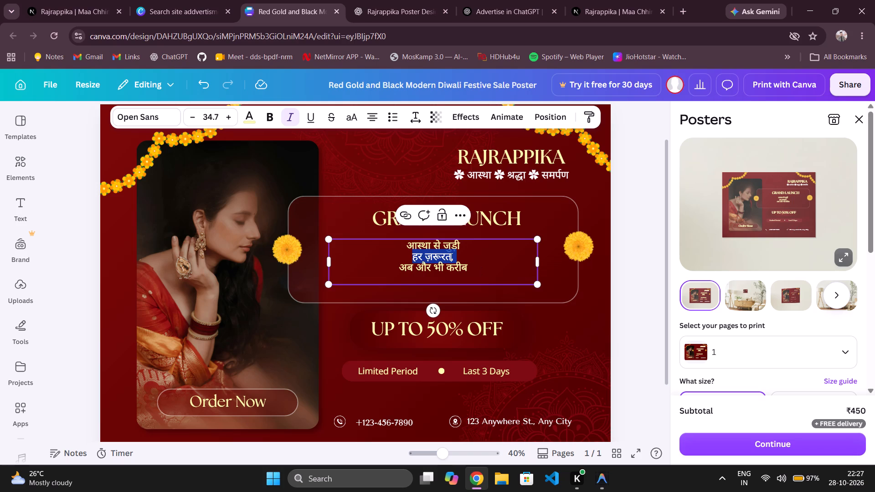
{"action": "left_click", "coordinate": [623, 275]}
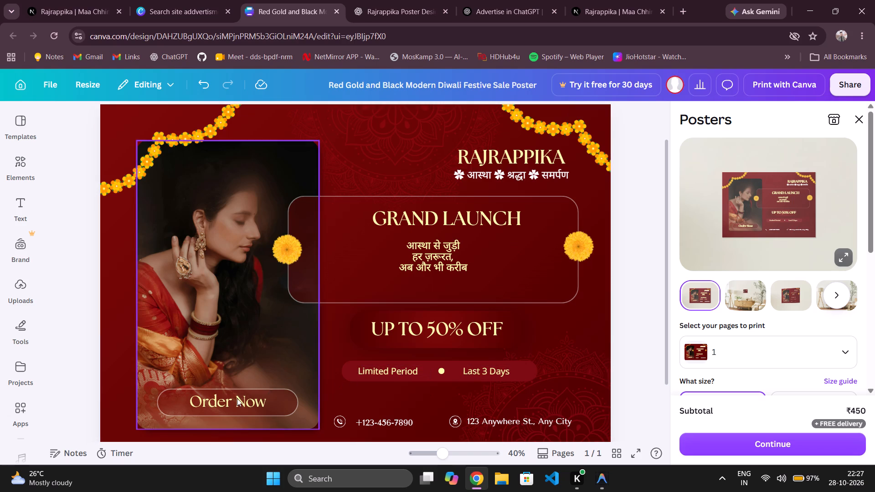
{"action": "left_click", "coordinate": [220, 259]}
Switch to the Rajrappika website and examine the prasad kit and featured devotional product images on its home page.
{"action": "left_click", "coordinate": [515, 0]}
{"action": "left_click", "coordinate": [515, 0]}
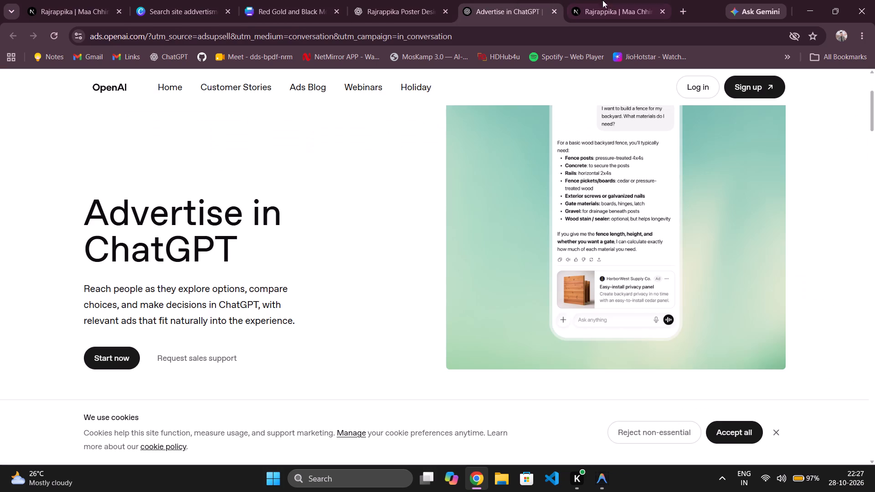
{"action": "left_click", "coordinate": [610, 0]}
{"action": "scroll", "coordinate": [430, 346], "scroll_direction": "down", "scroll_amount": 5}
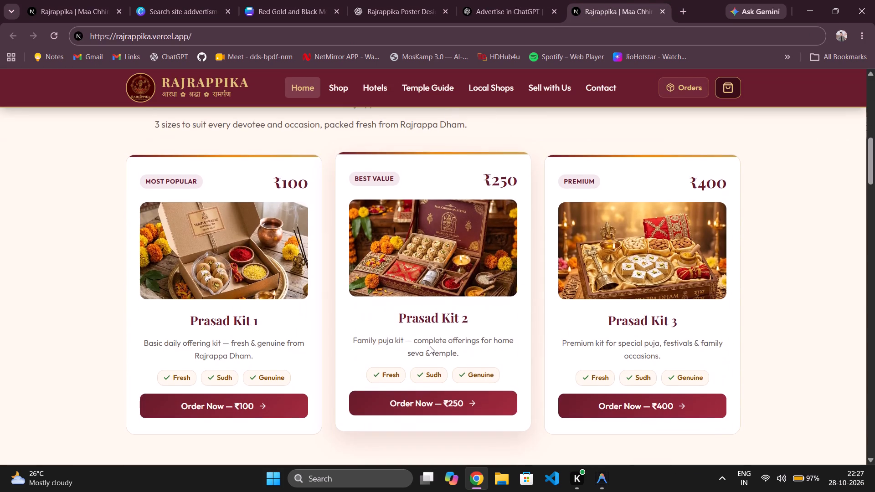
{"action": "scroll", "coordinate": [629, 294], "scroll_direction": "down", "scroll_amount": 2}
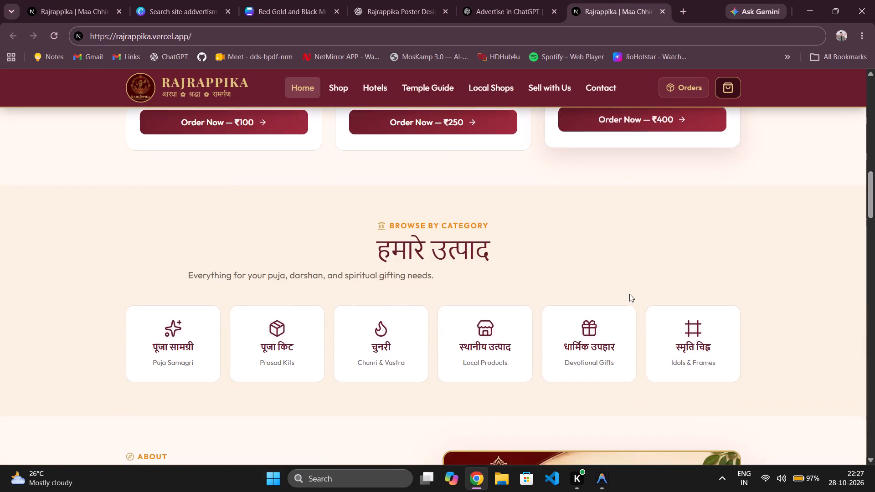
{"action": "scroll", "coordinate": [629, 294], "scroll_direction": "down", "scroll_amount": 8}
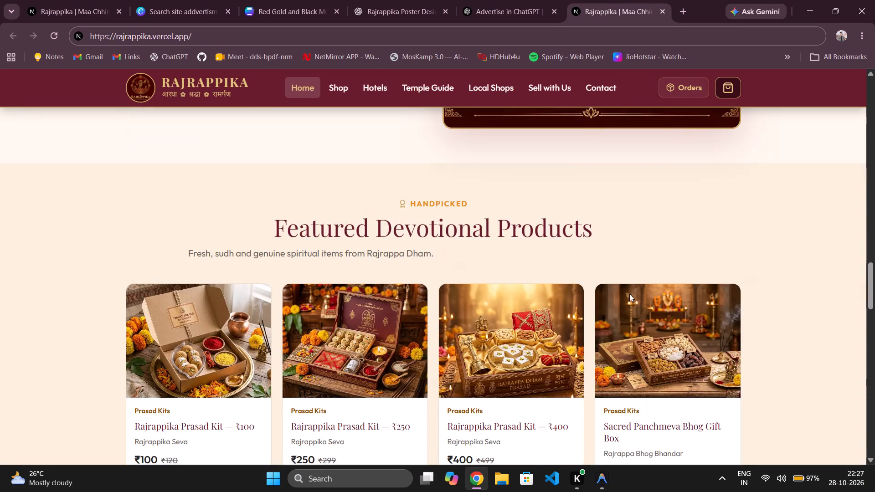
{"action": "scroll", "coordinate": [629, 294], "scroll_direction": "down", "scroll_amount": 1}
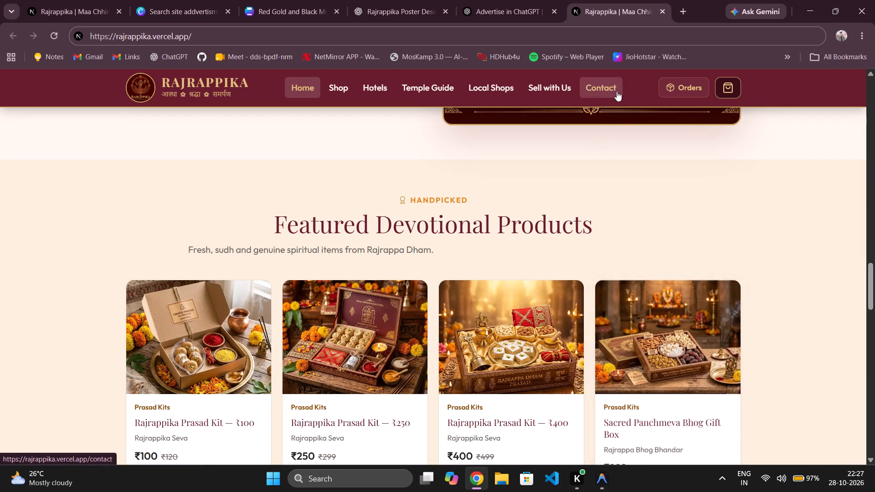
{"action": "scroll", "coordinate": [369, 328], "scroll_direction": "right", "scroll_amount": 3}
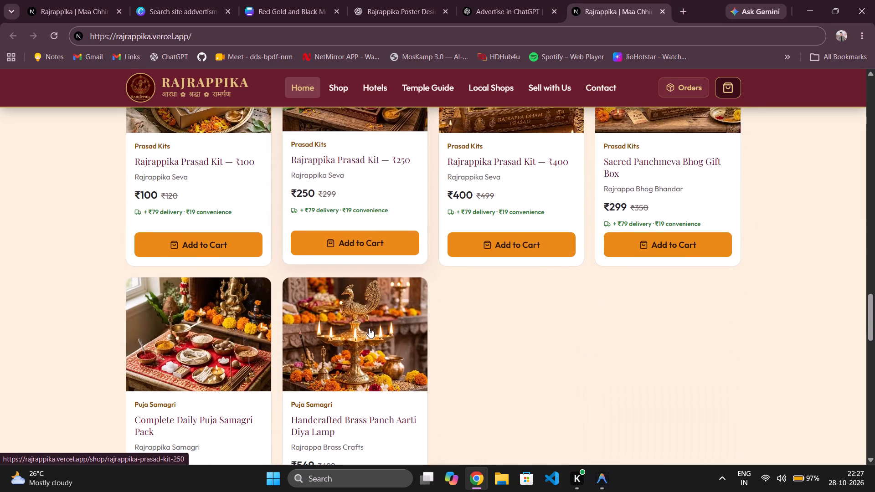
{"action": "scroll", "coordinate": [369, 328], "scroll_direction": "right", "scroll_amount": 3}
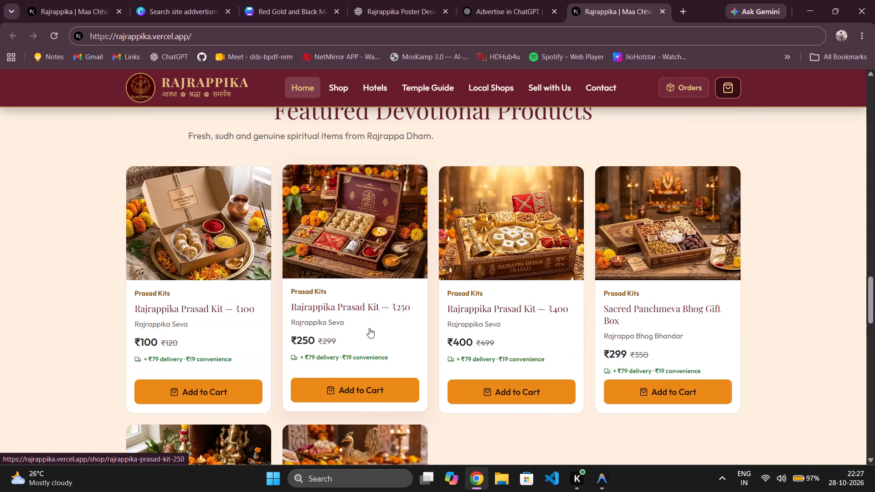
{"action": "scroll", "coordinate": [369, 328], "scroll_direction": "right", "scroll_amount": 1}
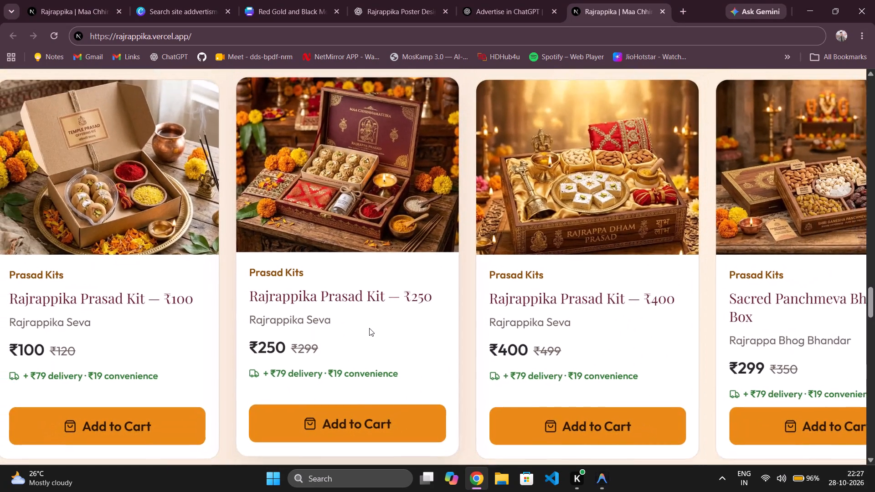
{"action": "scroll", "coordinate": [369, 328], "scroll_direction": "up", "scroll_amount": 1}
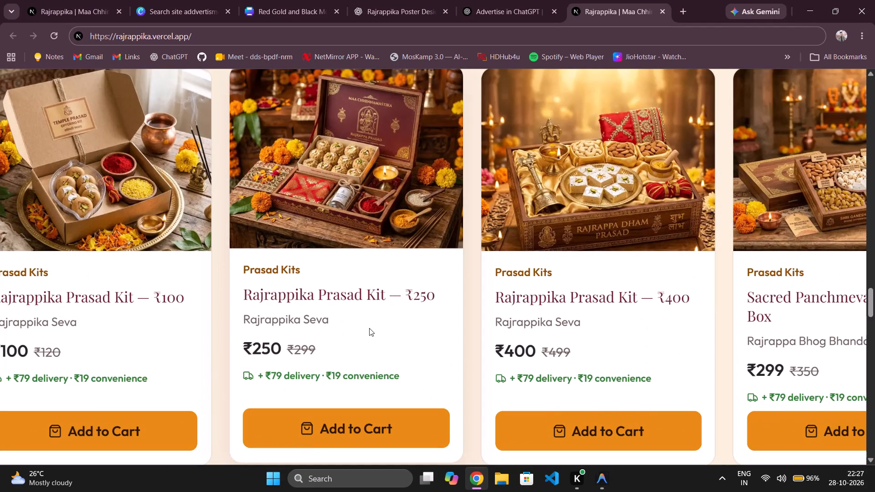
{"action": "scroll", "coordinate": [369, 328], "scroll_direction": "up", "scroll_amount": 1}
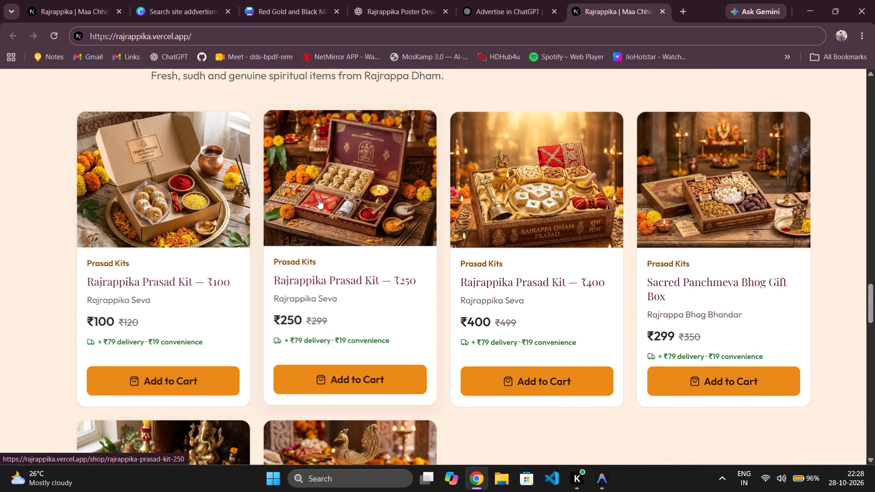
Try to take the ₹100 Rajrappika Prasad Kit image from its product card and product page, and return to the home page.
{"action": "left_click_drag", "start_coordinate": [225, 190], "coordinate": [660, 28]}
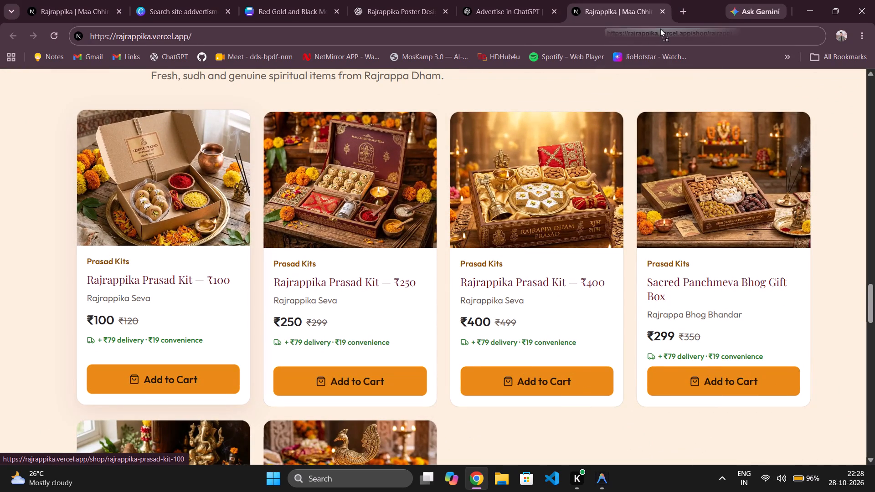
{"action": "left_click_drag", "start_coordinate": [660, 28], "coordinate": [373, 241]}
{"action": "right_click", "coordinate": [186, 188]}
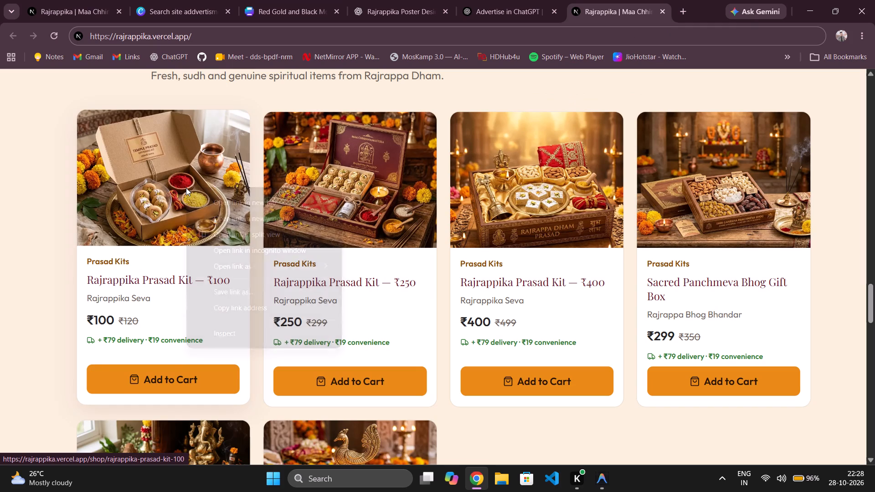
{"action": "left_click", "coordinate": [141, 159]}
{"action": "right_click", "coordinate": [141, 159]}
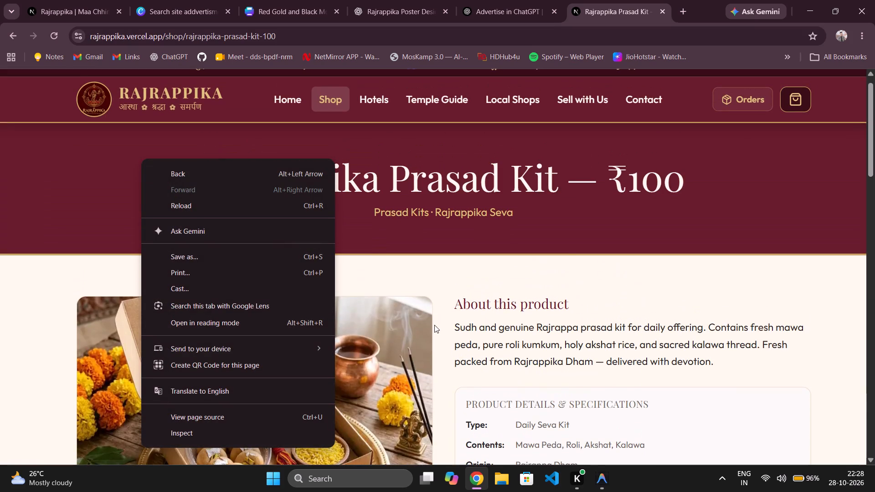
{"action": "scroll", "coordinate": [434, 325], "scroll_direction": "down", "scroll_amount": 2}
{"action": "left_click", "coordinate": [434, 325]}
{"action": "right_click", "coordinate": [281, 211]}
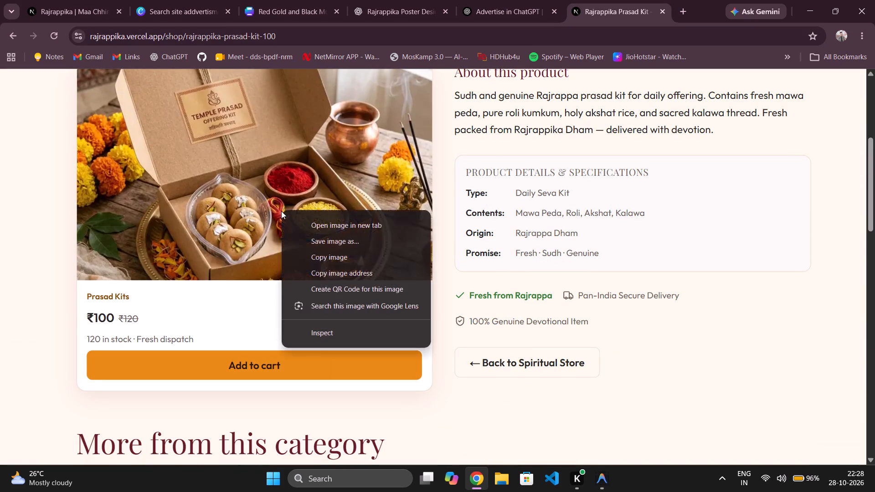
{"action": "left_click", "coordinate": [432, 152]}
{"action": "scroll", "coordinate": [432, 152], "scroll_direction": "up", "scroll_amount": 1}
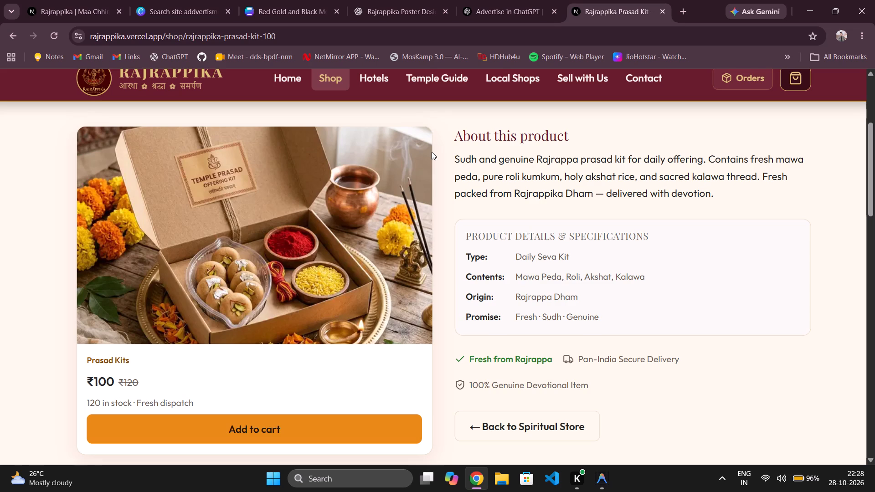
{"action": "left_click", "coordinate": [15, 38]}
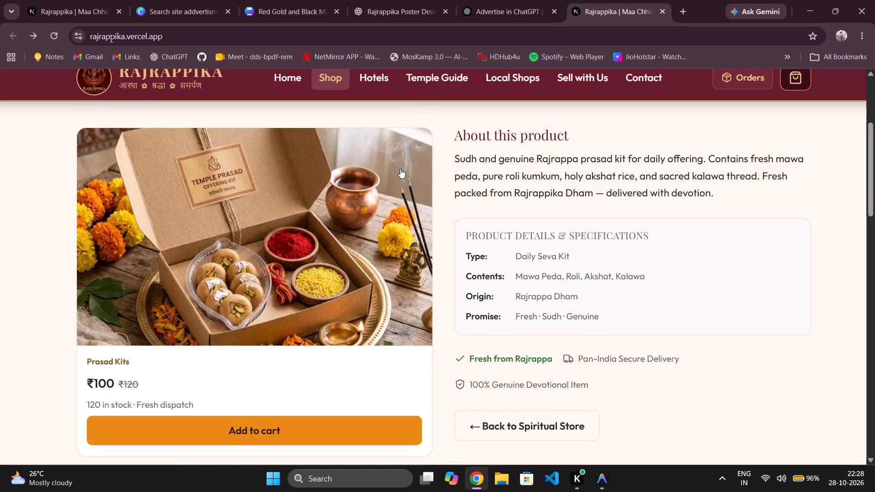
Look through the featured products, prasad kits, category and about sections of the Rajrappika home page for usable images.
{"action": "scroll", "coordinate": [499, 263], "scroll_direction": "up", "scroll_amount": 4}
{"action": "scroll", "coordinate": [499, 263], "scroll_direction": "down", "scroll_amount": 1}
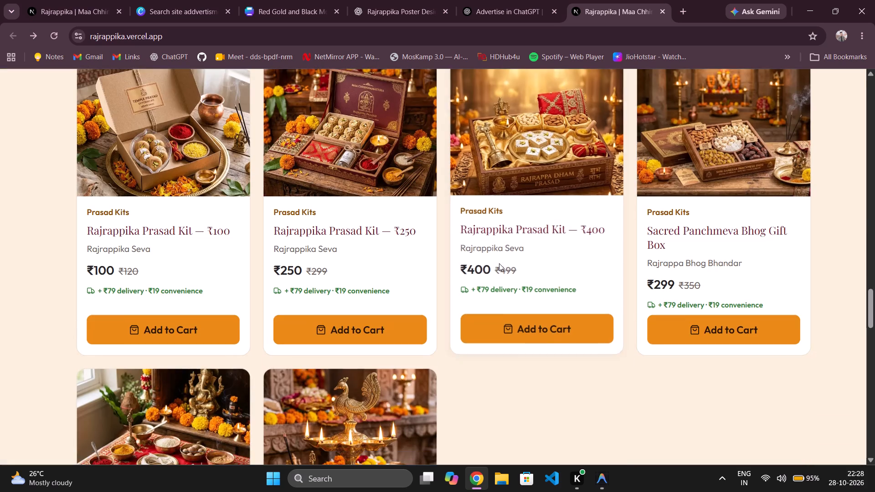
{"action": "scroll", "coordinate": [499, 263], "scroll_direction": "down", "scroll_amount": 2}
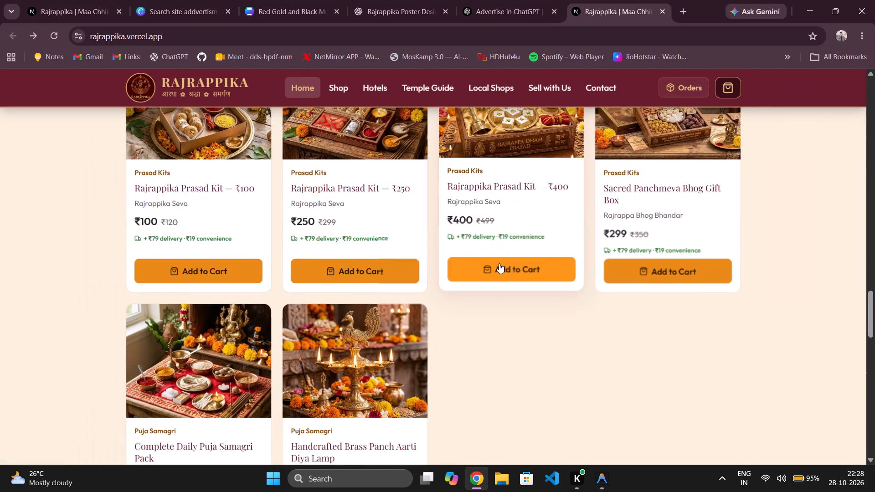
{"action": "scroll", "coordinate": [499, 263], "scroll_direction": "up", "scroll_amount": 2}
{"action": "scroll", "coordinate": [425, 284], "scroll_direction": "up", "scroll_amount": 10}
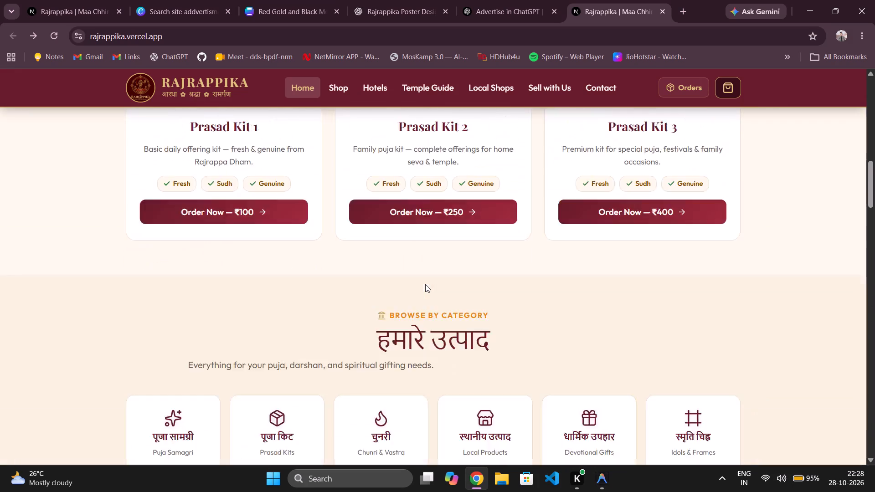
{"action": "scroll", "coordinate": [425, 284], "scroll_direction": "up", "scroll_amount": 1}
{"action": "scroll", "coordinate": [425, 284], "scroll_direction": "down", "scroll_amount": 1}
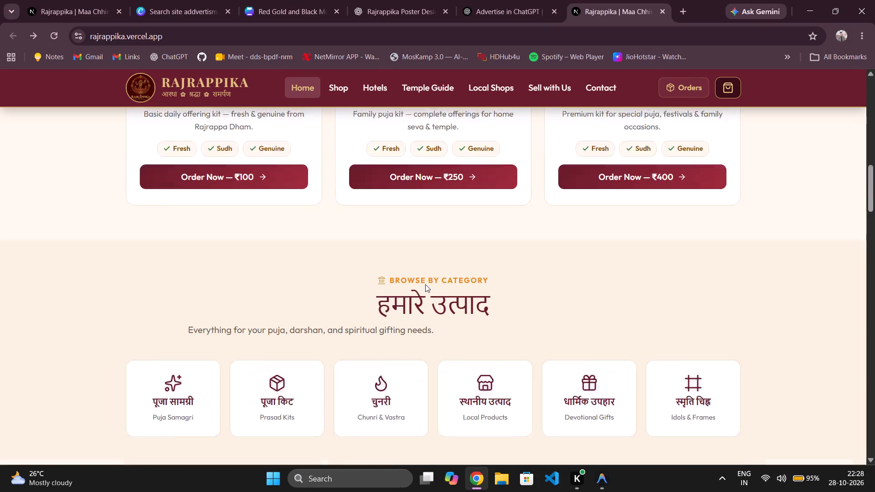
{"action": "scroll", "coordinate": [425, 284], "scroll_direction": "down", "scroll_amount": 1}
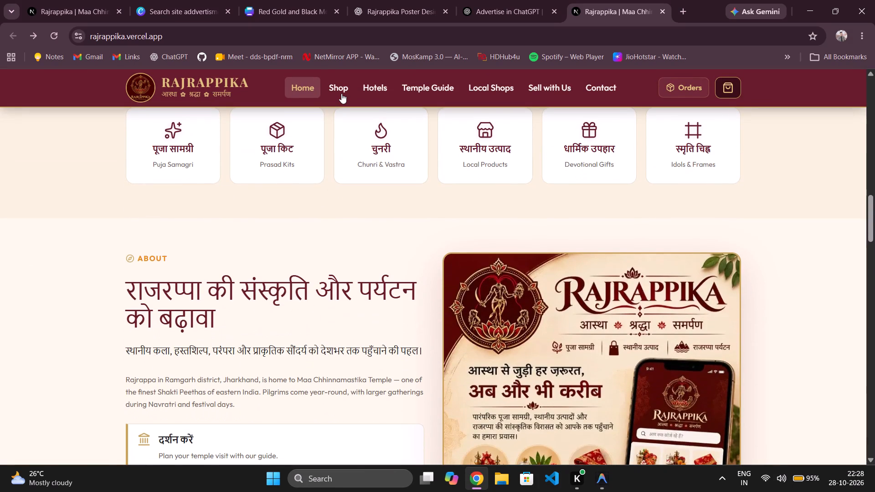
Look through the Rajrappika shop's Prasad Kits and Puja Samagri categories for product images suitable for the poster.
{"action": "left_click", "coordinate": [341, 92]}
{"action": "scroll", "coordinate": [431, 216], "scroll_direction": "down", "scroll_amount": 1}
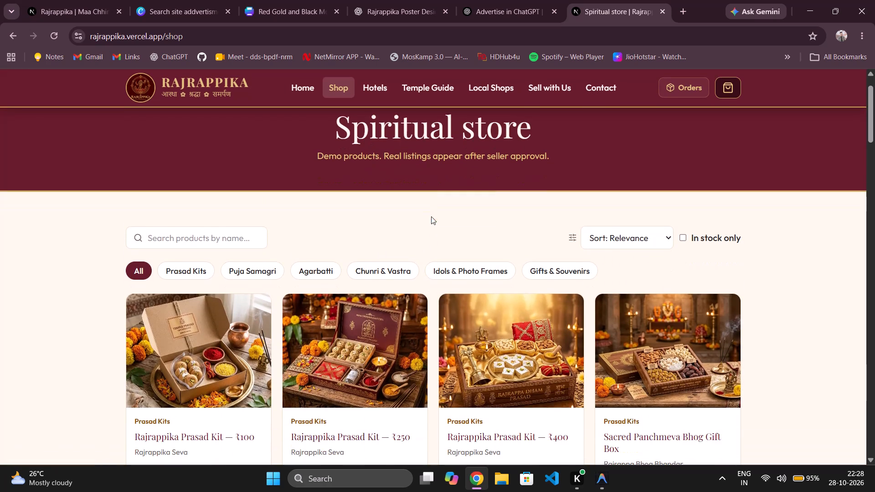
{"action": "left_click", "coordinate": [196, 273]}
{"action": "left_click", "coordinate": [252, 263]}
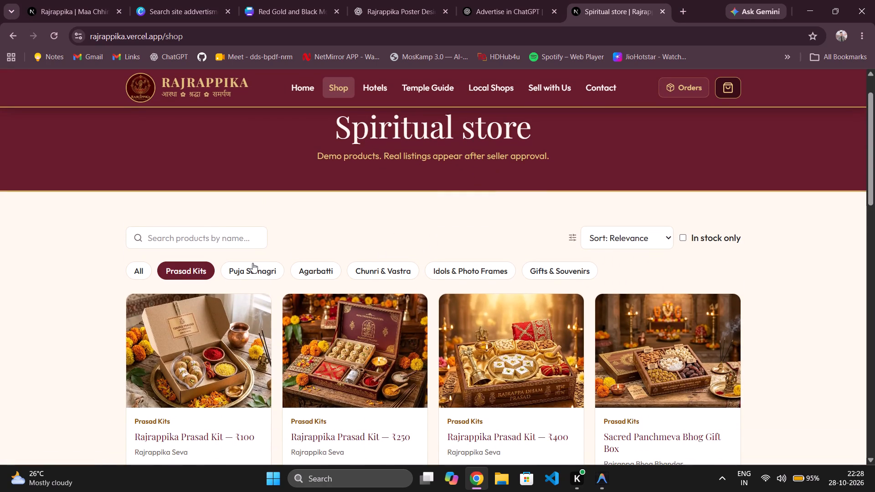
{"action": "scroll", "coordinate": [332, 294], "scroll_direction": "down", "scroll_amount": 3}
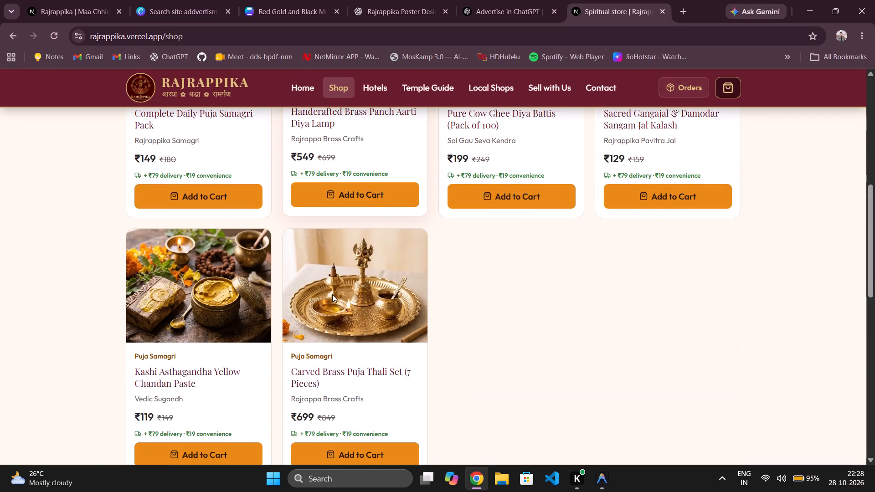
{"action": "scroll", "coordinate": [332, 294], "scroll_direction": "down", "scroll_amount": 3}
{"action": "scroll", "coordinate": [332, 294], "scroll_direction": "up", "scroll_amount": 1}
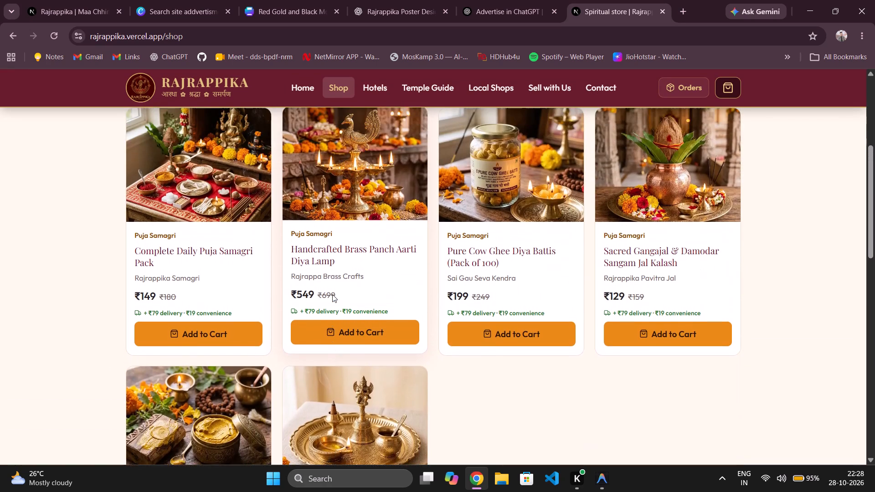
{"action": "scroll", "coordinate": [332, 294], "scroll_direction": "up", "scroll_amount": 6}
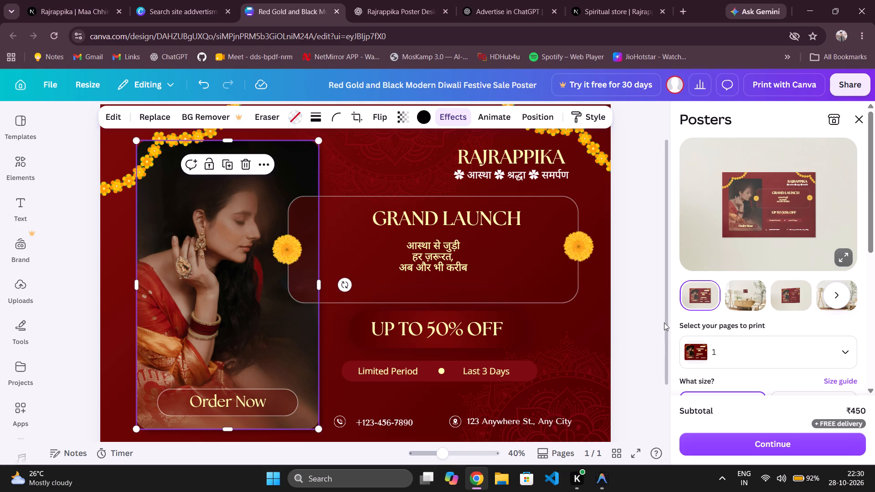
{"action": "left_click", "coordinate": [494, 219]}
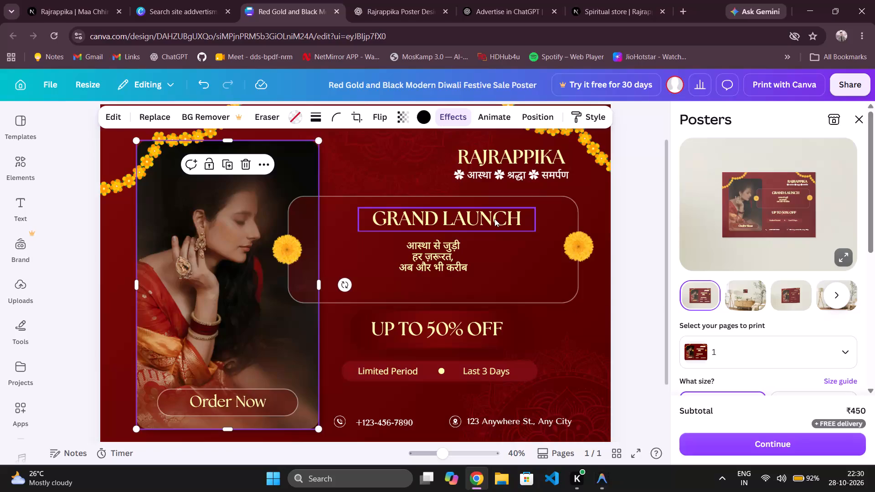
{"action": "left_click", "coordinate": [494, 219]}
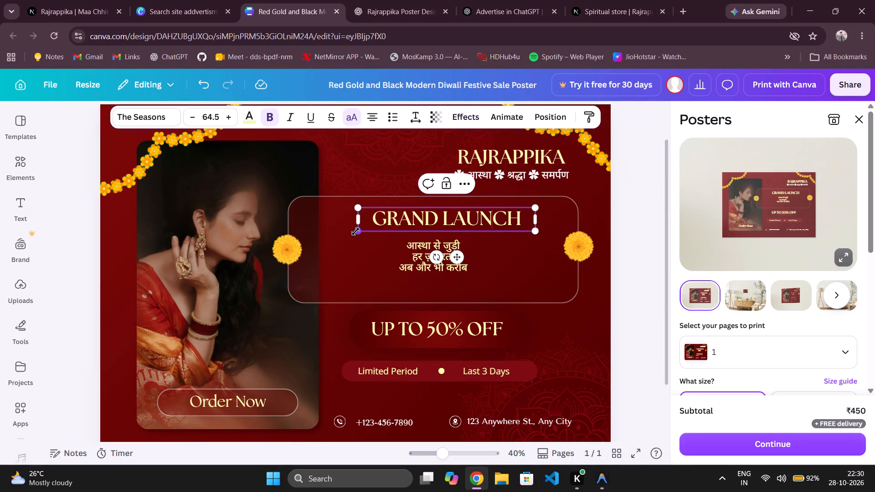
{"action": "left_click_drag", "start_coordinate": [355, 231], "coordinate": [313, 279]}
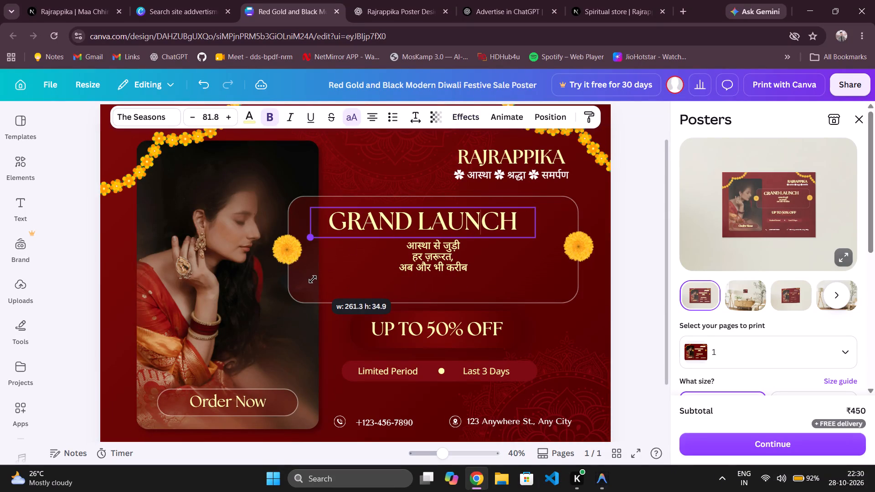
{"action": "left_click_drag", "start_coordinate": [313, 279], "coordinate": [312, 279]}
{"action": "left_click", "coordinate": [441, 227]}
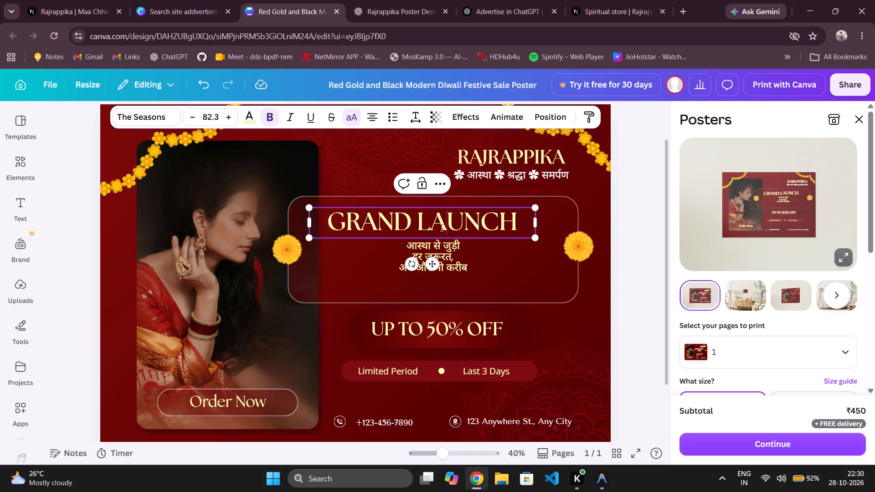
{"action": "left_click_drag", "start_coordinate": [432, 262], "coordinate": [434, 262]}
{"action": "left_click_drag", "start_coordinate": [434, 262], "coordinate": [447, 261]}
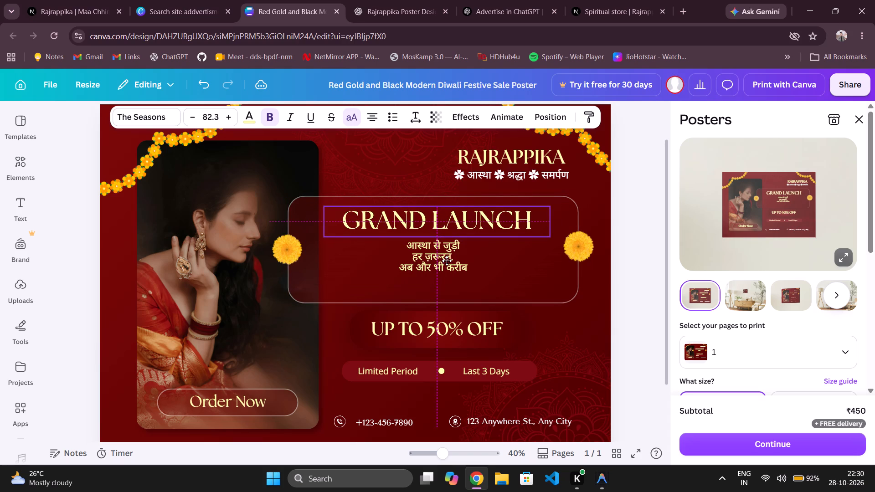
Enlarge the GRAND LAUNCH heading to about size 87.1 and recentre it near the top of the rounded frame.
{"action": "left_click_drag", "start_coordinate": [447, 261], "coordinate": [448, 261]}
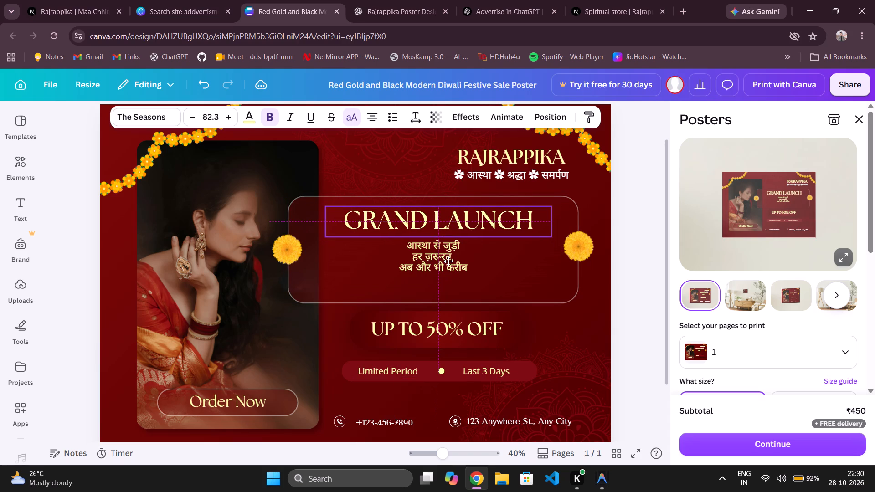
{"action": "left_click_drag", "start_coordinate": [448, 261], "coordinate": [449, 262]}
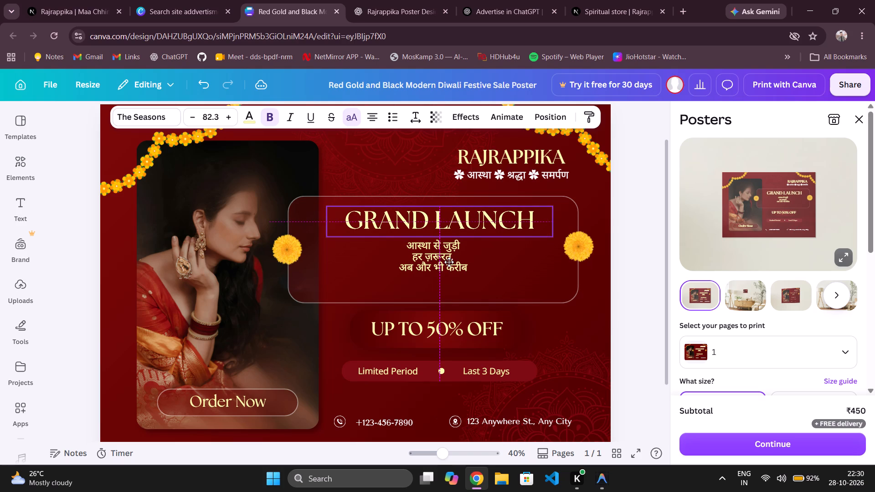
{"action": "left_click_drag", "start_coordinate": [449, 262], "coordinate": [448, 262]}
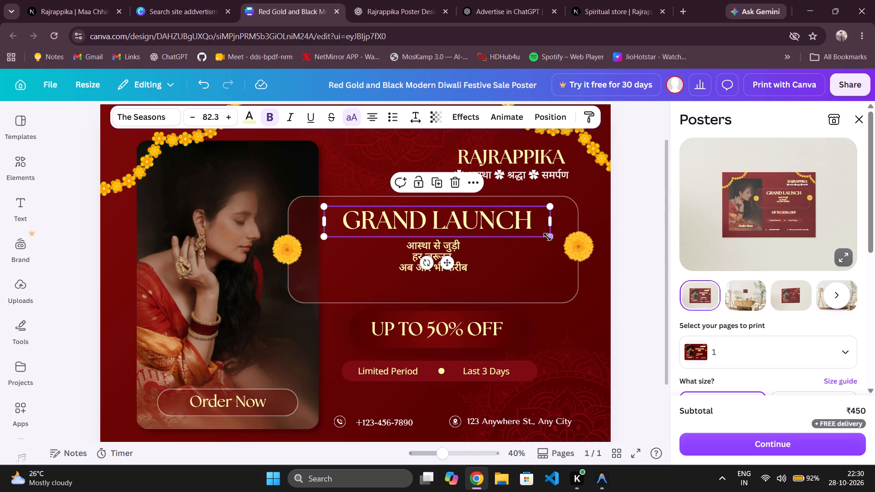
{"action": "left_click_drag", "start_coordinate": [548, 236], "coordinate": [562, 238]}
{"action": "left_click_drag", "start_coordinate": [458, 264], "coordinate": [460, 264]}
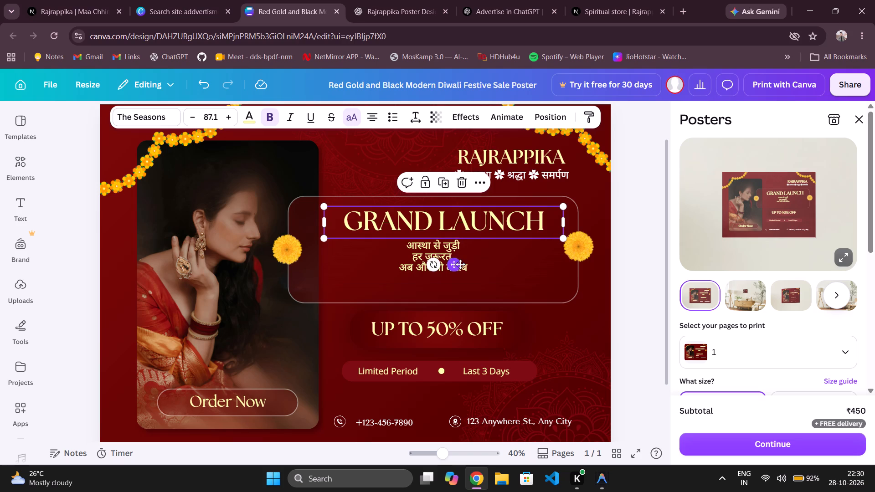
{"action": "left_click_drag", "start_coordinate": [460, 264], "coordinate": [445, 262]}
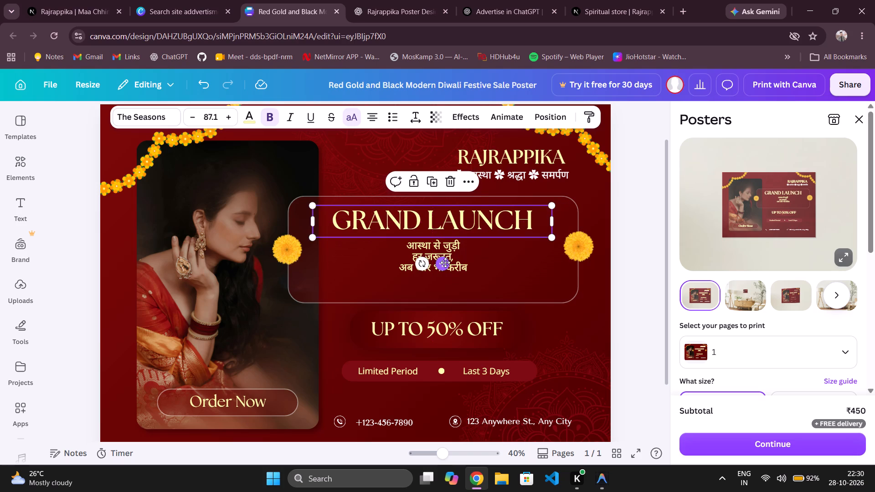
Move the three-line Hindi headline slightly lower and centre it within the rounded frame, leaving a gap beneath GRAND LAUNCH.
{"action": "left_click", "coordinate": [470, 258]}
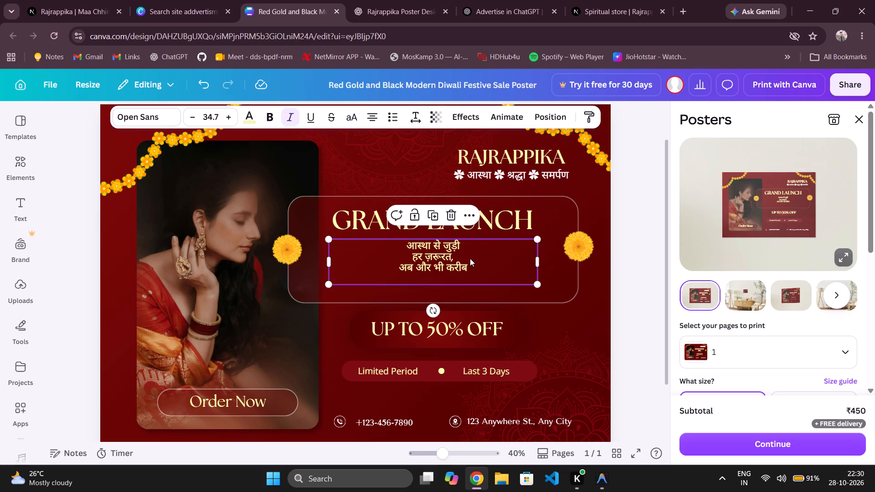
{"action": "left_click", "coordinate": [470, 258]}
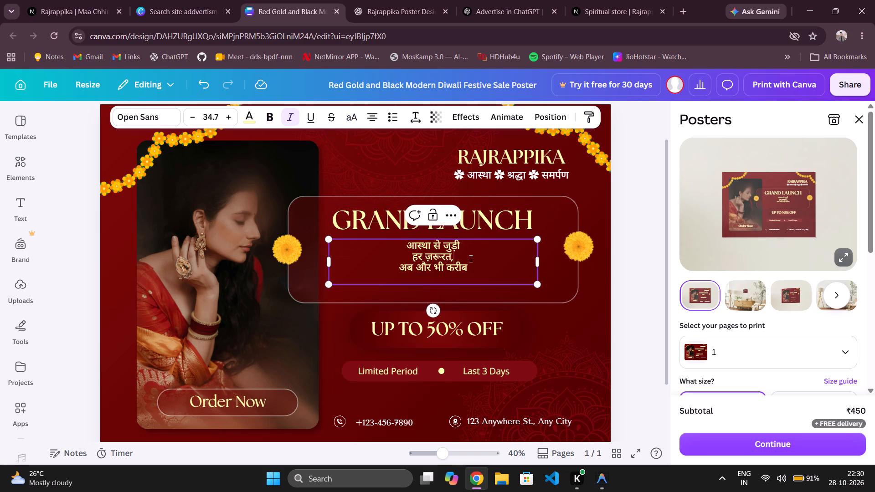
{"action": "triple_click", "coordinate": [514, 277]}
{"action": "left_click", "coordinate": [514, 277]}
{"action": "triple_click", "coordinate": [479, 263]}
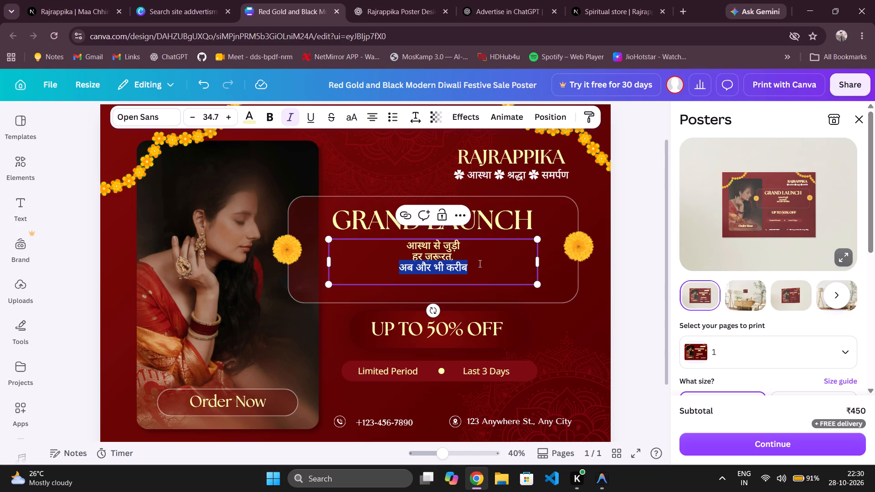
{"action": "left_click", "coordinate": [479, 263]}
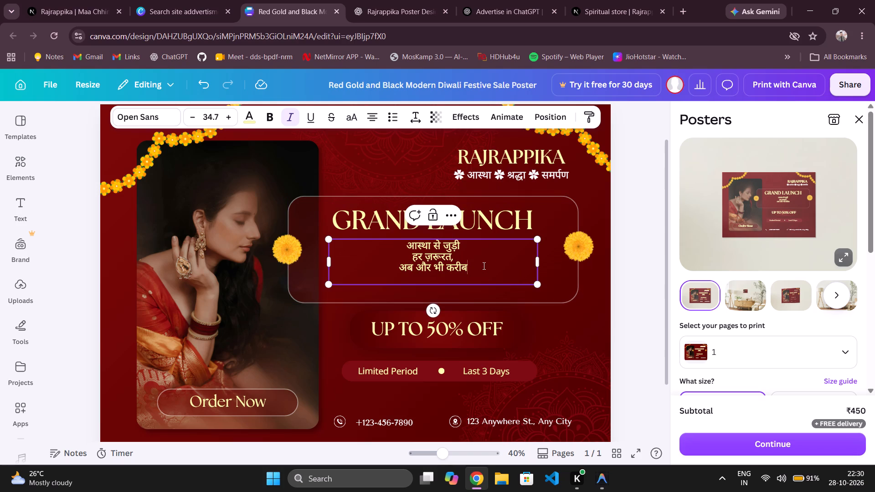
{"action": "left_click", "coordinate": [483, 266]}
{"action": "left_click", "coordinate": [484, 296]}
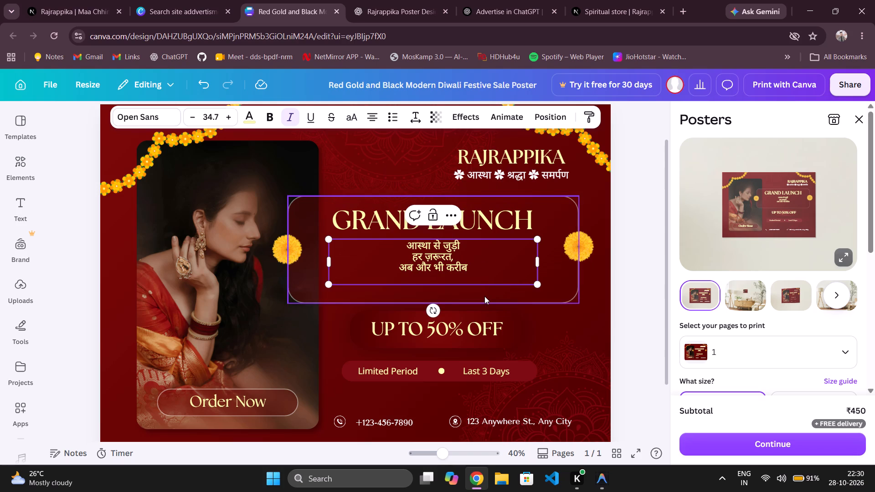
{"action": "left_click", "coordinate": [449, 252]}
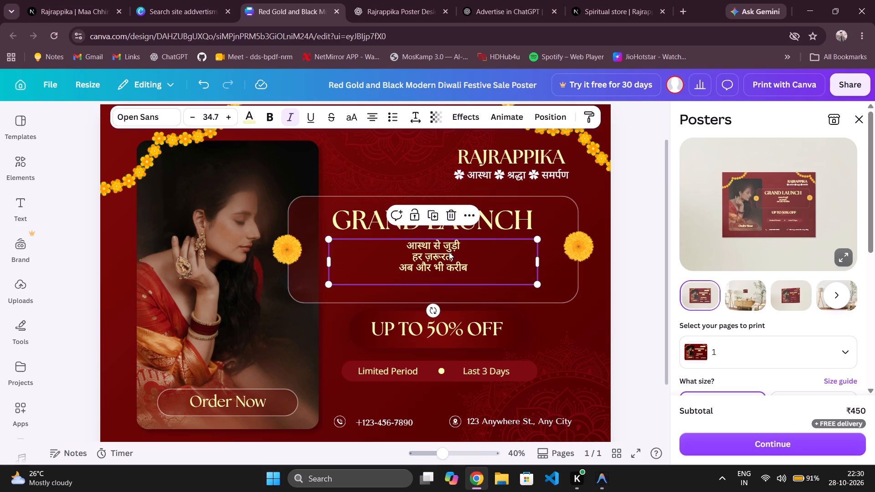
{"action": "left_click_drag", "start_coordinate": [449, 252], "coordinate": [452, 261]}
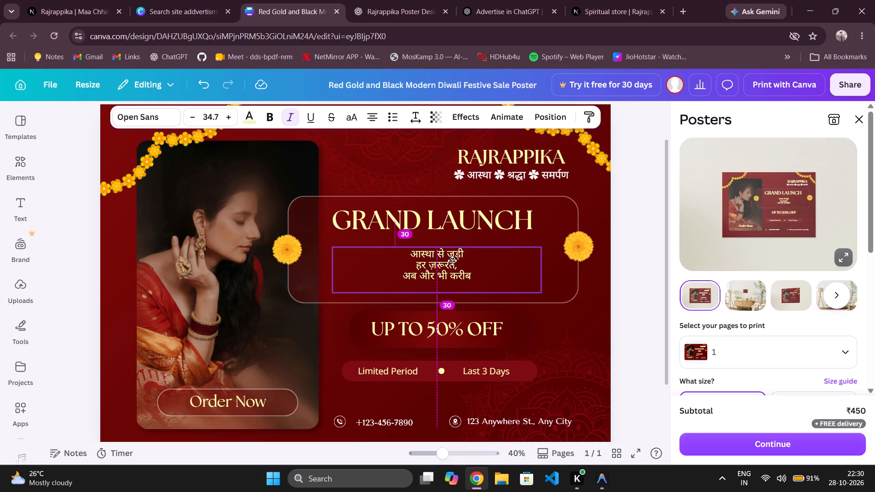
{"action": "left_click_drag", "start_coordinate": [452, 261], "coordinate": [452, 260]}
{"action": "left_click", "coordinate": [632, 276]}
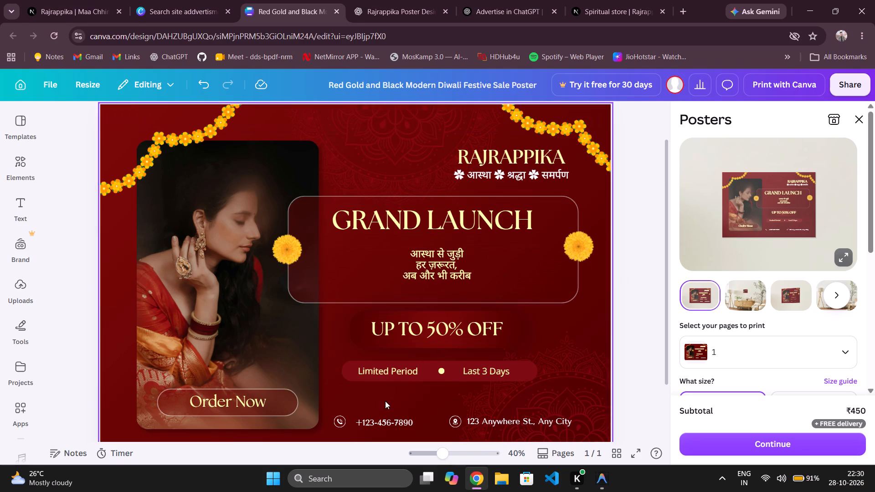
Duplicate the Limited Period text and place the copy between the GRAND LAUNCH heading and the Hindi headline.
{"action": "left_click", "coordinate": [393, 372]}
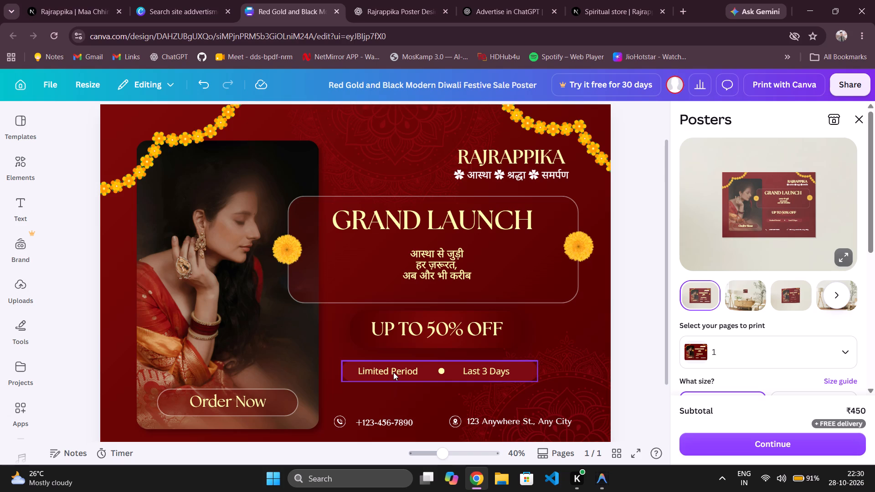
{"action": "left_click", "coordinate": [393, 372]}
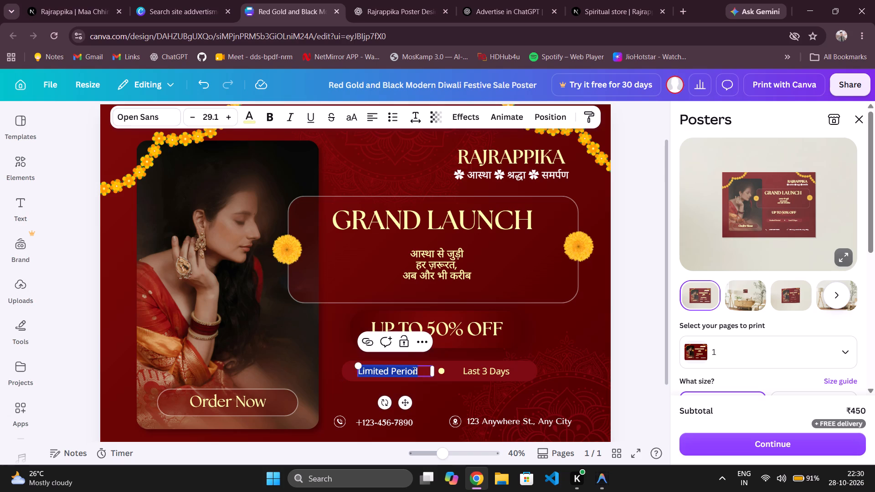
{"action": "left_click_drag", "start_coordinate": [413, 370], "coordinate": [422, 275], "text": "alt"}
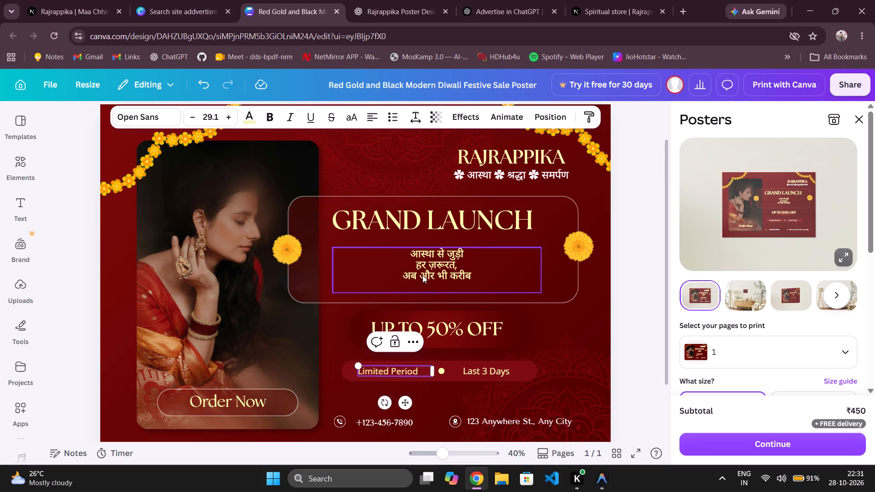
{"action": "left_click", "coordinate": [422, 371]}
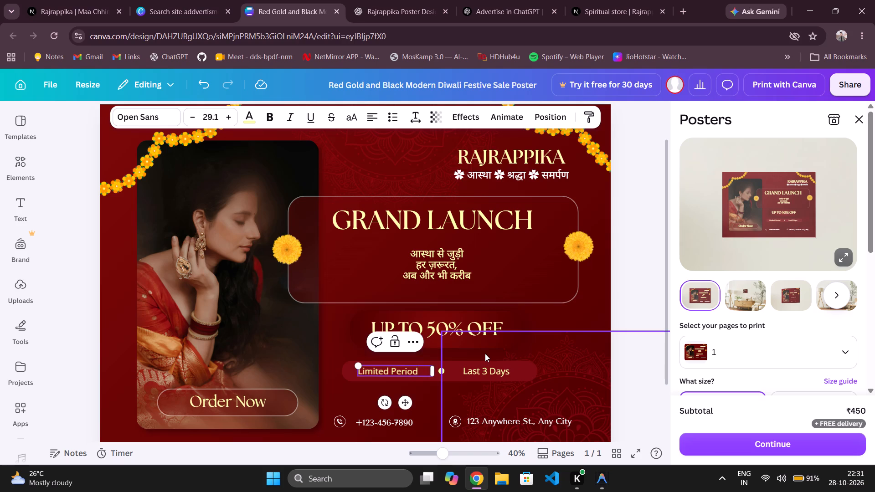
{"action": "left_click", "coordinate": [485, 354]}
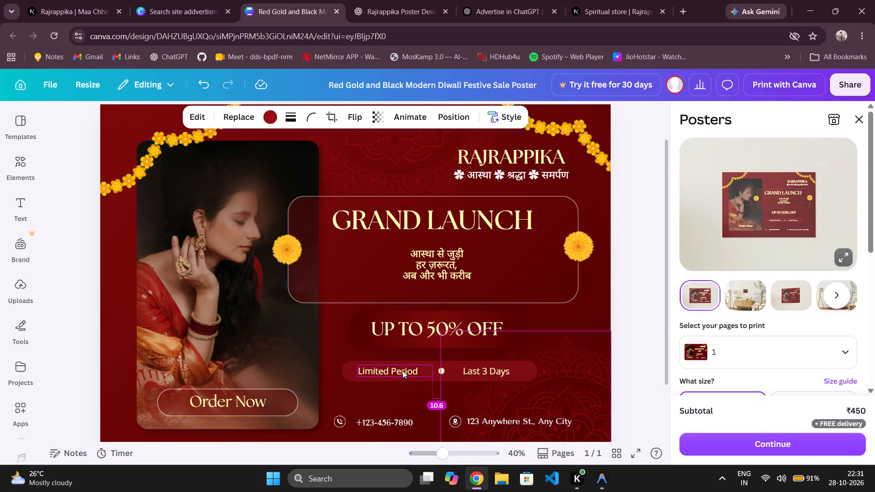
{"action": "left_click_drag", "start_coordinate": [402, 370], "coordinate": [432, 236], "text": "alt"}
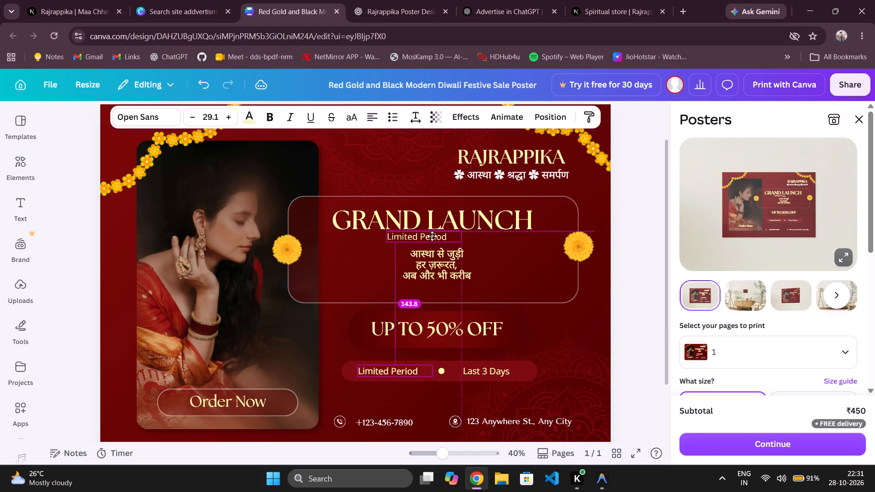
{"action": "left_click_drag", "start_coordinate": [432, 236], "coordinate": [444, 238], "text": "alt"}
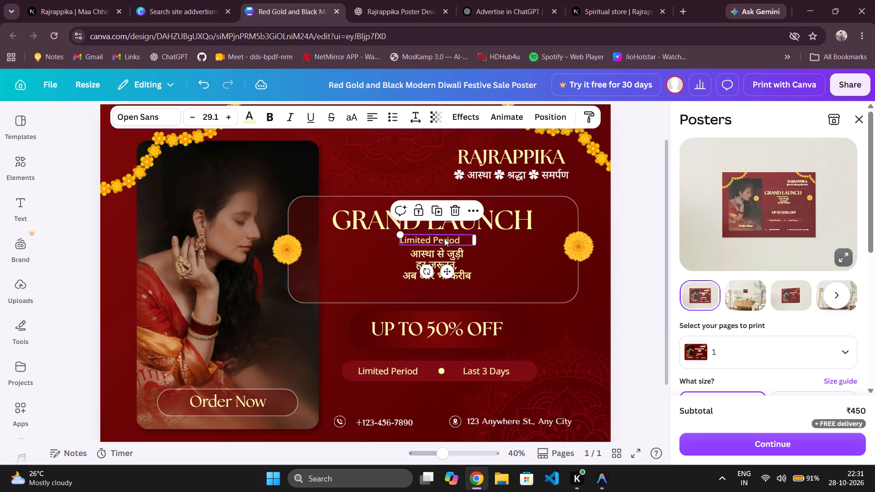
Replace the copied text beneath GRAND LAUNCH with the date 08/10/2026.
{"action": "triple_click", "coordinate": [444, 238]}
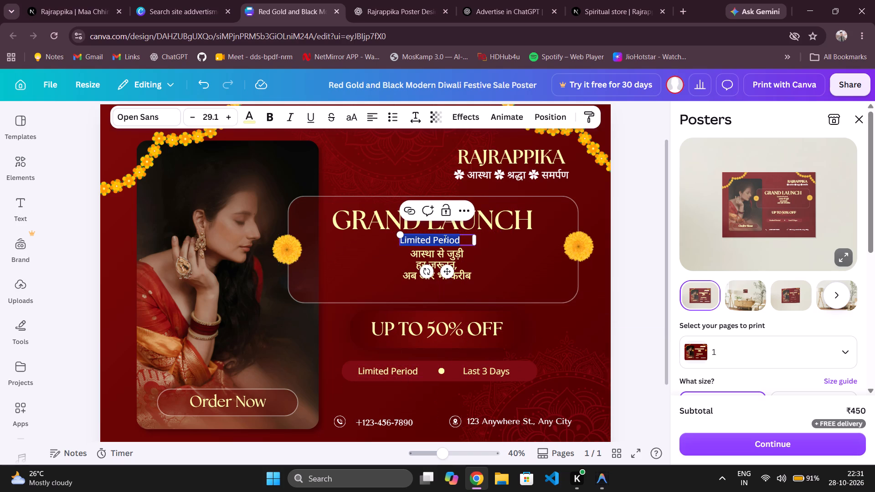
{"action": "type", "text": "08"}
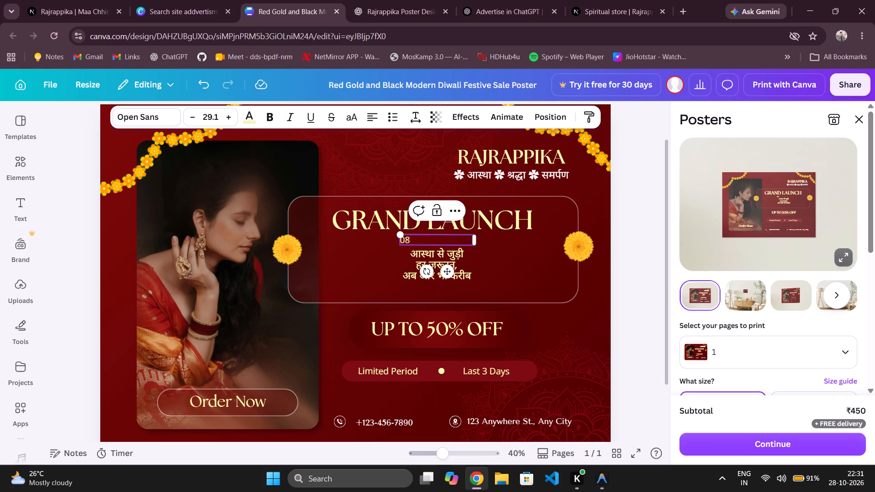
{"action": "key", "text": "slash"}
{"action": "key", "text": "0"}
{"action": "key", "text": "BackSpace"}
{"action": "type", "text": "10"}
{"action": "key", "text": "slash"}
{"action": "type", "text": "202"}
{"action": "key", "text": "6"}
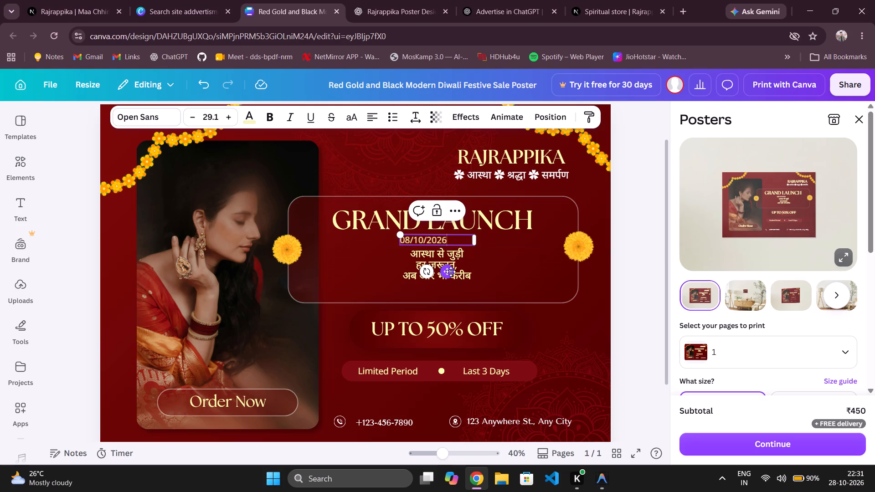
Try positions for the date around the heading and place it in the rounded frame's upper-right corner, above the end of GRAND LAUNCH.
{"action": "left_click_drag", "start_coordinate": [451, 272], "coordinate": [465, 270]}
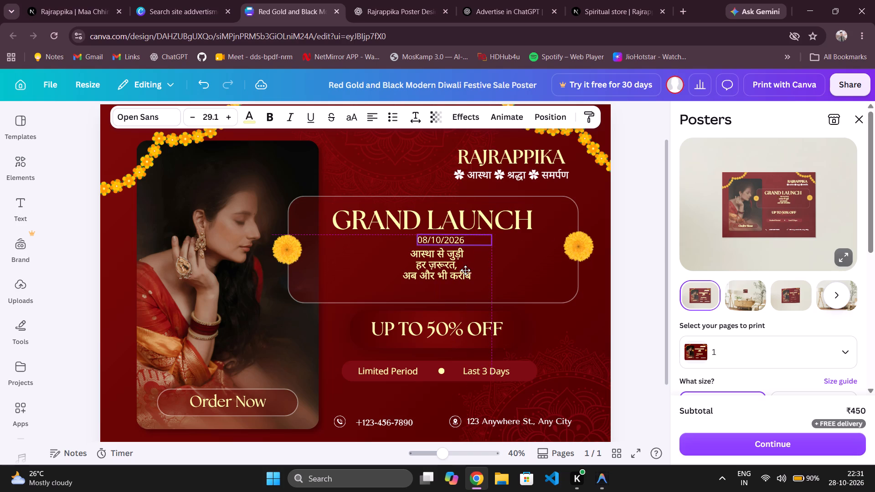
{"action": "left_click_drag", "start_coordinate": [465, 270], "coordinate": [470, 272]}
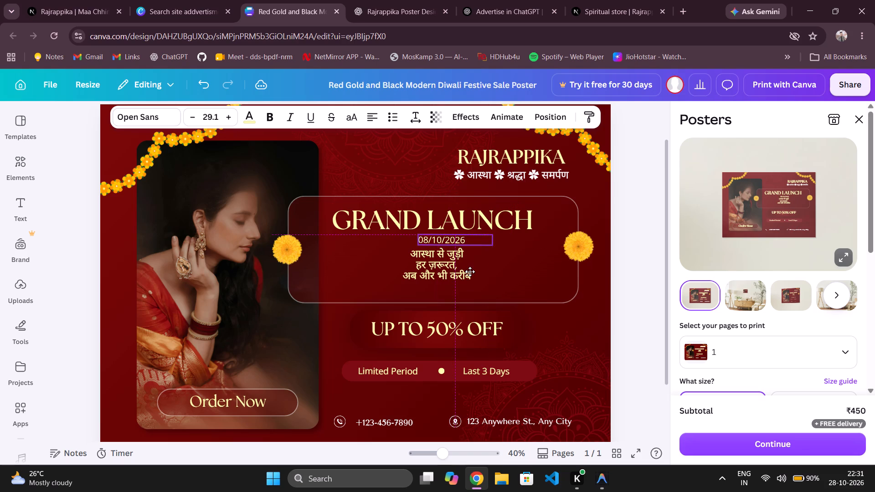
{"action": "left_click_drag", "start_coordinate": [470, 272], "coordinate": [462, 271]}
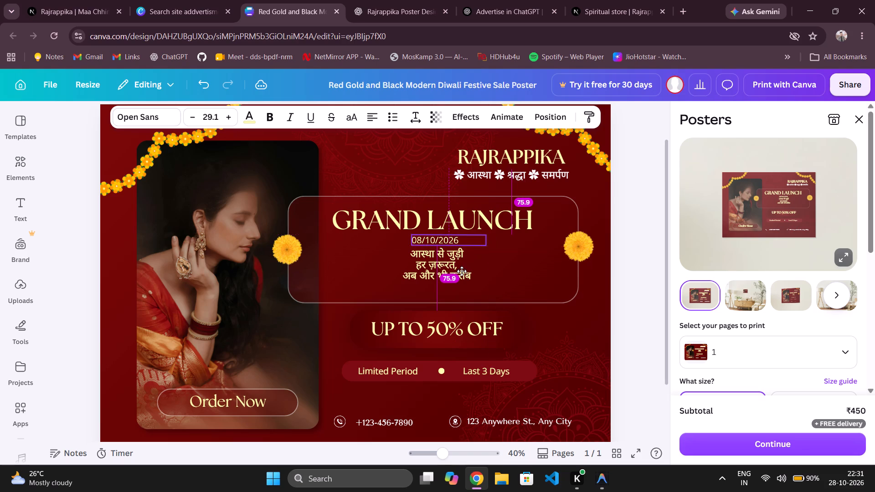
{"action": "left_click_drag", "start_coordinate": [462, 271], "coordinate": [402, 266]}
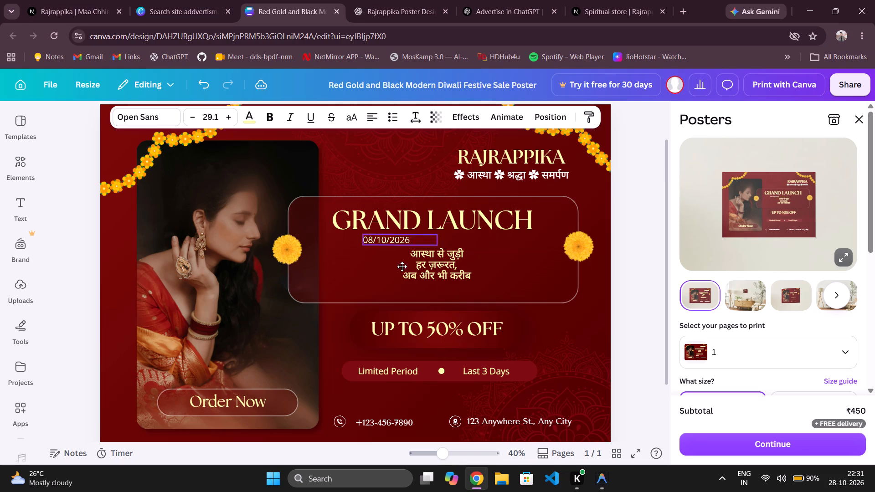
{"action": "left_click_drag", "start_coordinate": [402, 266], "coordinate": [387, 272]}
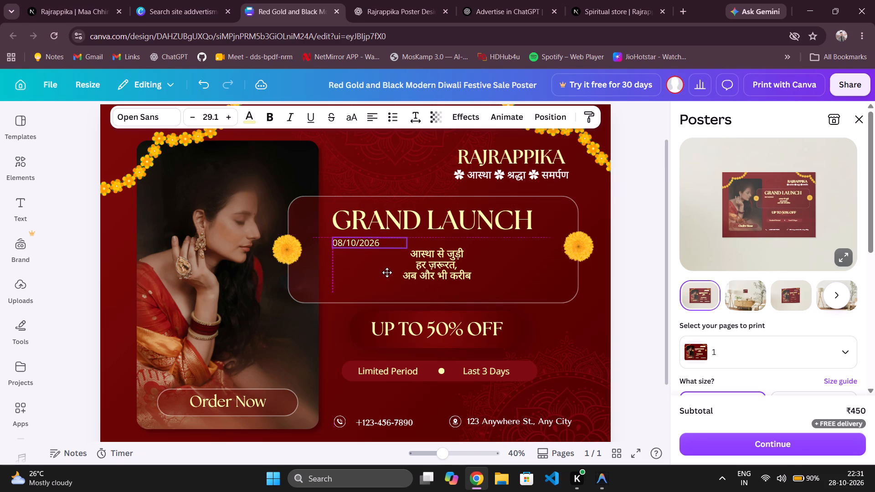
{"action": "left_click_drag", "start_coordinate": [387, 272], "coordinate": [355, 236]}
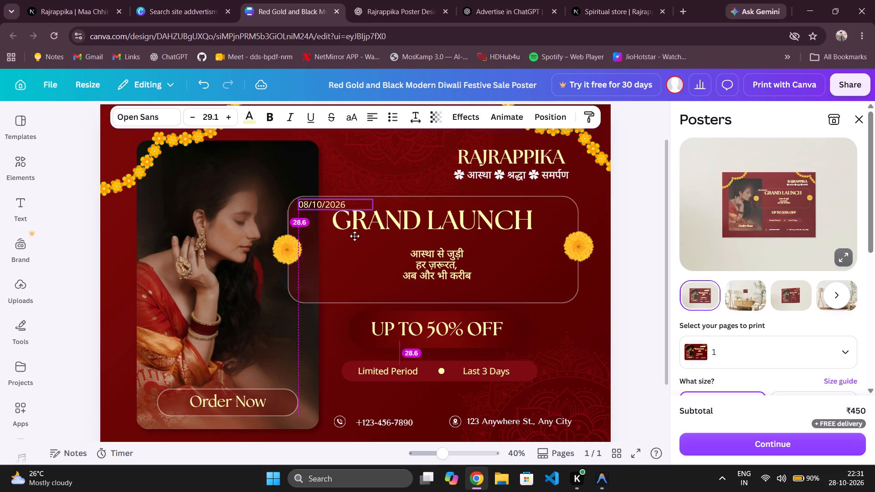
{"action": "left_click_drag", "start_coordinate": [355, 236], "coordinate": [551, 236]}
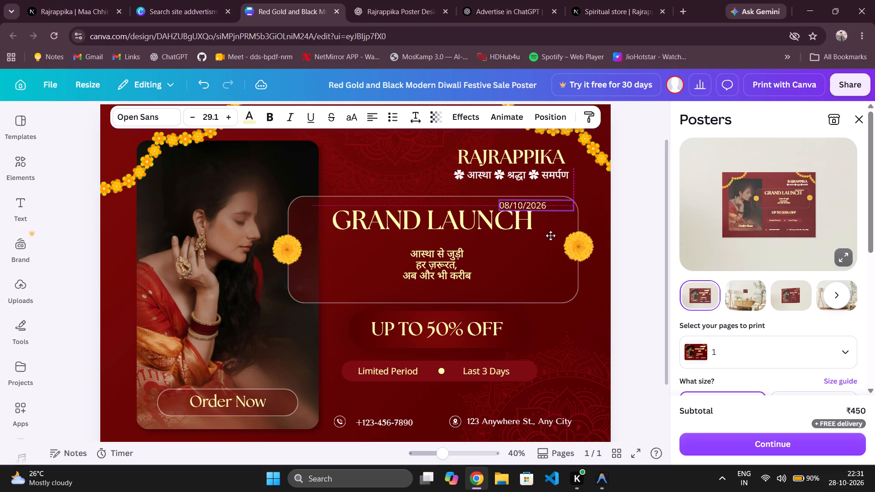
{"action": "left_click_drag", "start_coordinate": [551, 236], "coordinate": [551, 236]}
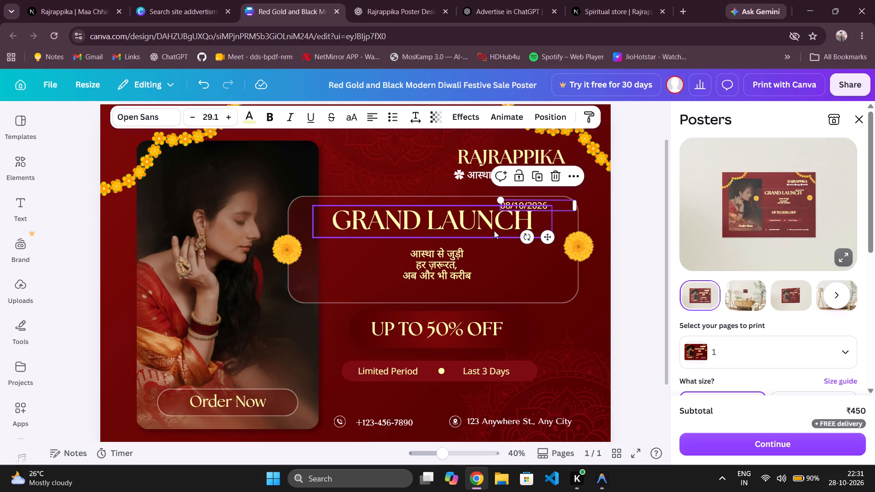
Nudge the GRAND LAUNCH heading down inside the rounded frame, to just above the Hindi headline.
{"action": "left_click", "coordinate": [494, 231]}
{"action": "key", "text": "Down"}
{"action": "key", "text": "Down"}
{"action": "key", "text": "Down"}
{"action": "key", "text": "Down"}
{"action": "key", "text": "Down"}
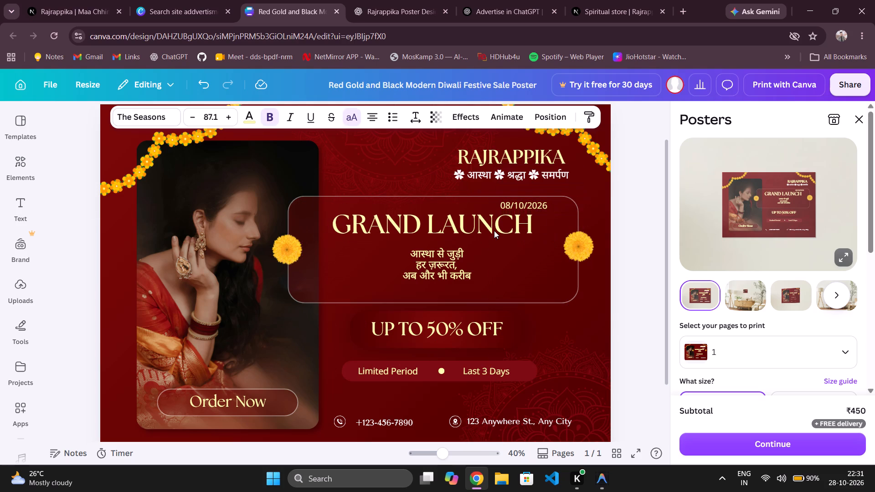
{"action": "key", "text": "Down"}
{"action": "key", "text": "Down"}
{"action": "key", "text": "Down"}
{"action": "key", "text": "Down"}
{"action": "key", "text": "Down"}
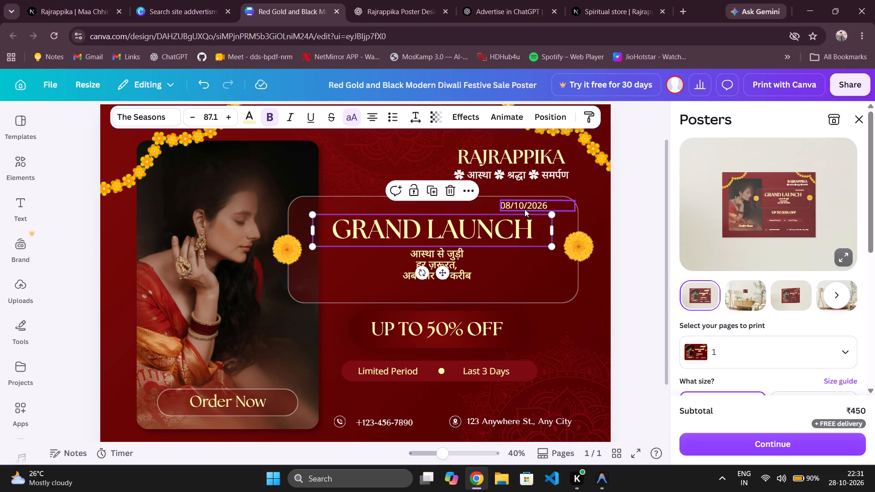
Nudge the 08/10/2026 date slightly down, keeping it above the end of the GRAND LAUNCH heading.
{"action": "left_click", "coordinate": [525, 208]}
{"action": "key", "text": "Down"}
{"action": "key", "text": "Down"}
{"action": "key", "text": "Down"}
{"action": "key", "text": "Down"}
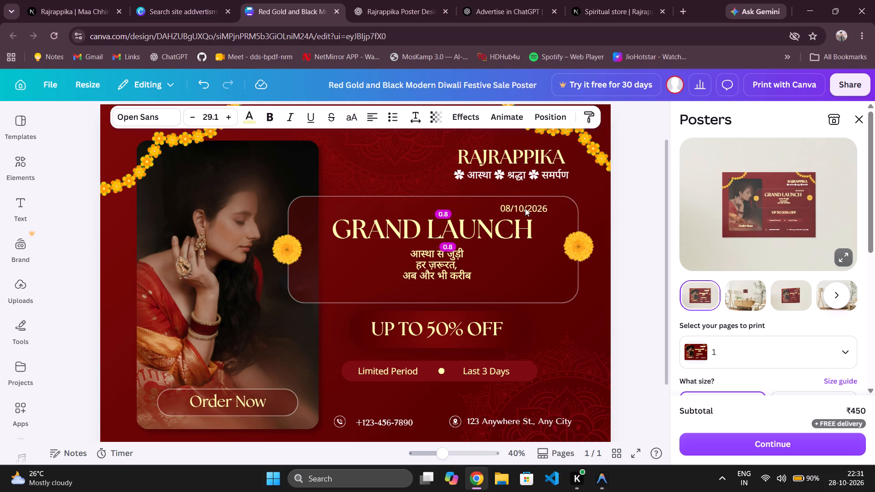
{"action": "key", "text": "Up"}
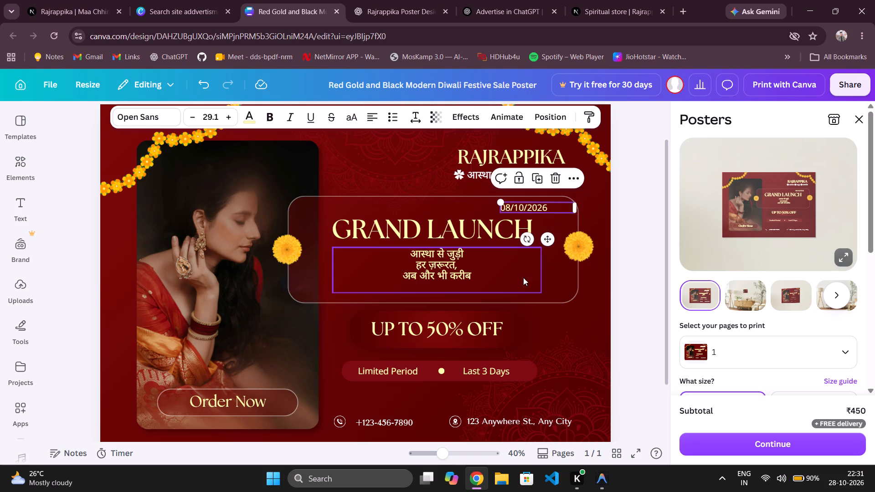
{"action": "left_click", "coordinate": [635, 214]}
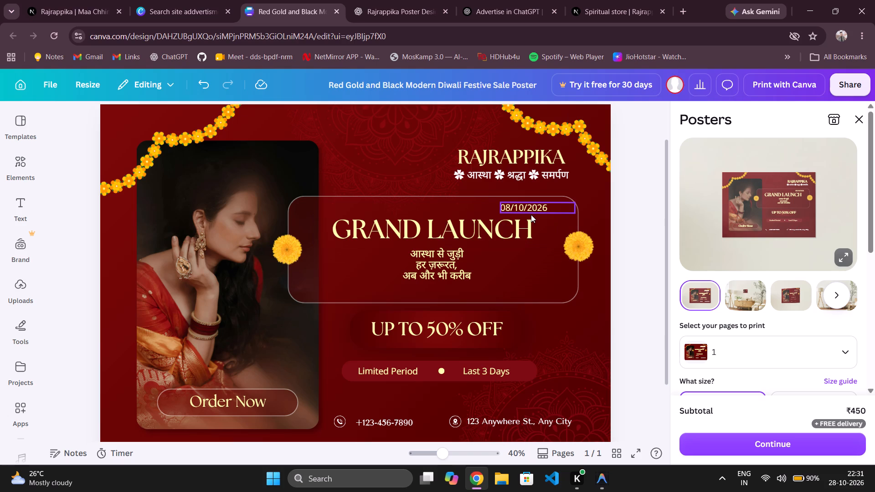
Move the three-line Hindi headline out of the rounded frame to the space just right of UP TO 50% OFF.
{"action": "left_click", "coordinate": [428, 274]}
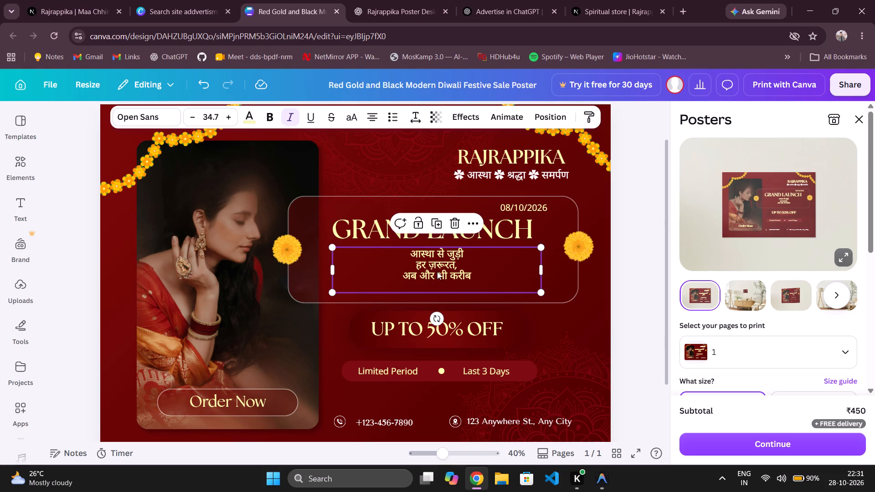
{"action": "left_click_drag", "start_coordinate": [437, 272], "coordinate": [545, 345]}
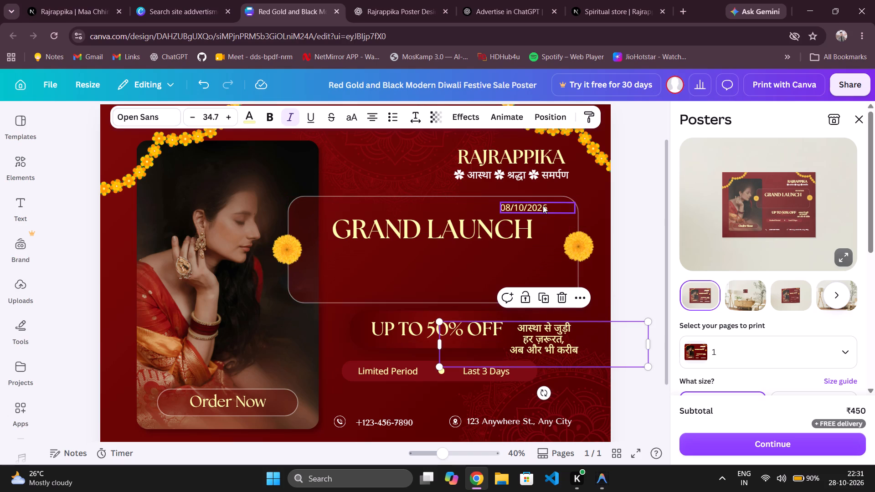
Move the 08/10/2026 date to the middle of the rounded frame, beneath GRAND LAUNCH with a gap between them.
{"action": "left_click", "coordinate": [543, 205]}
{"action": "left_click_drag", "start_coordinate": [543, 205], "coordinate": [449, 271]}
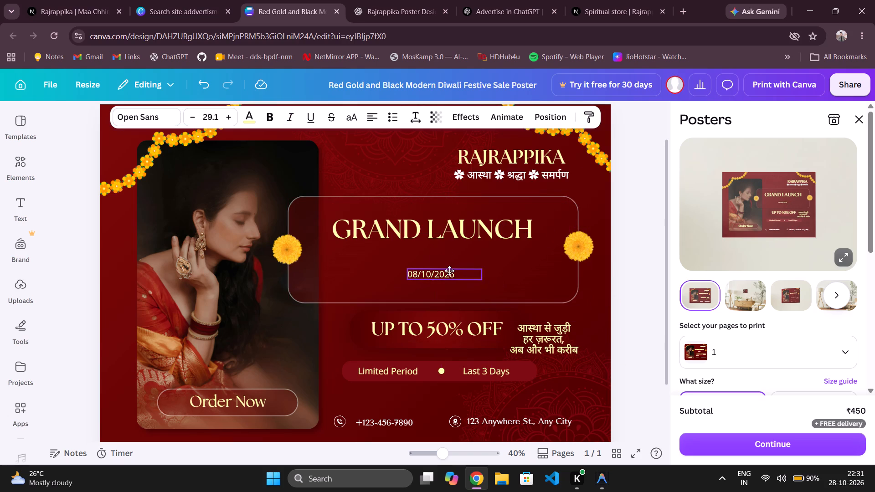
{"action": "left_click_drag", "start_coordinate": [449, 271], "coordinate": [449, 271]}
{"action": "left_click", "coordinate": [449, 271]}
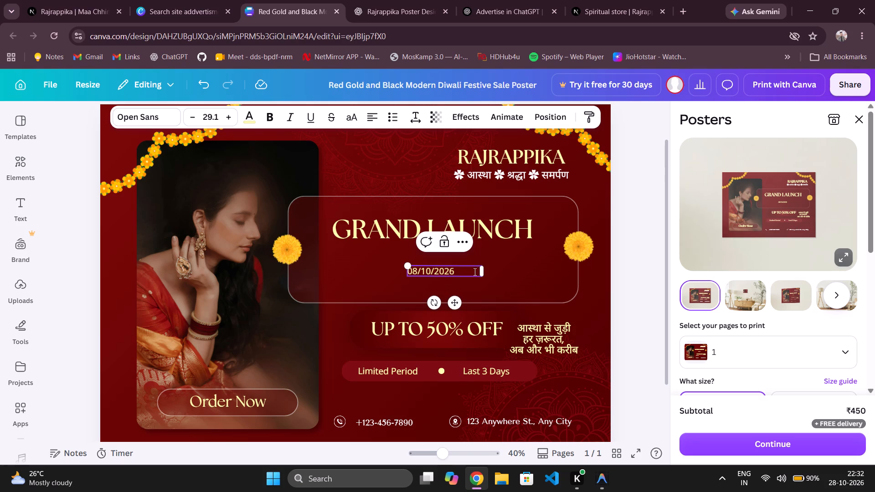
{"action": "left_click", "coordinate": [502, 270]}
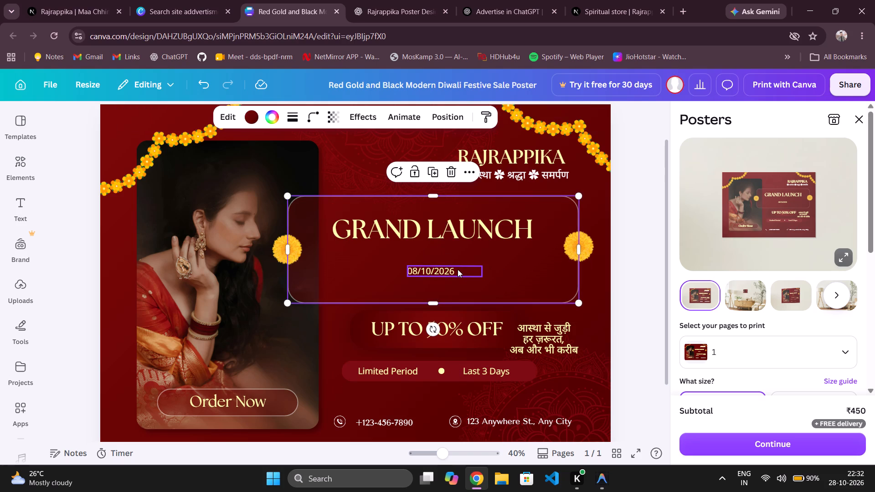
Duplicate the date into the gap beneath GRAND LAUNCH, aligned with the original, and replace the copy's text with ON.
{"action": "left_click_drag", "start_coordinate": [458, 269], "coordinate": [453, 255]}
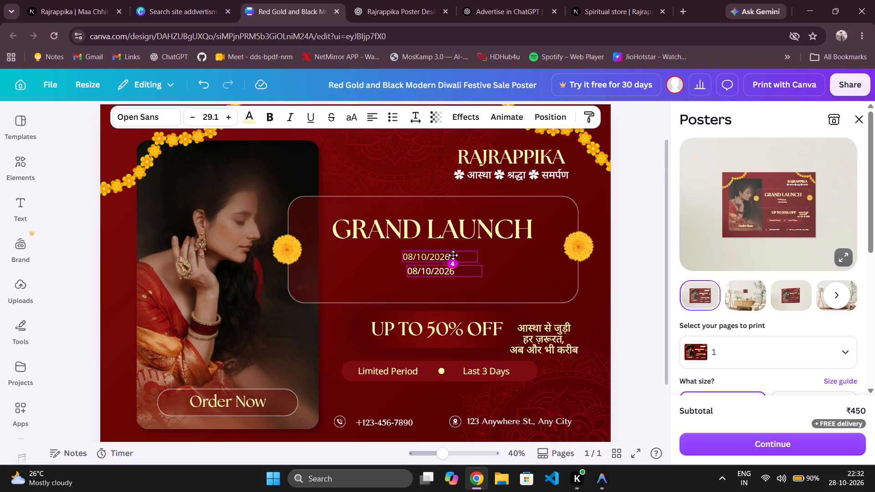
{"action": "left_click_drag", "start_coordinate": [453, 255], "coordinate": [458, 252]}
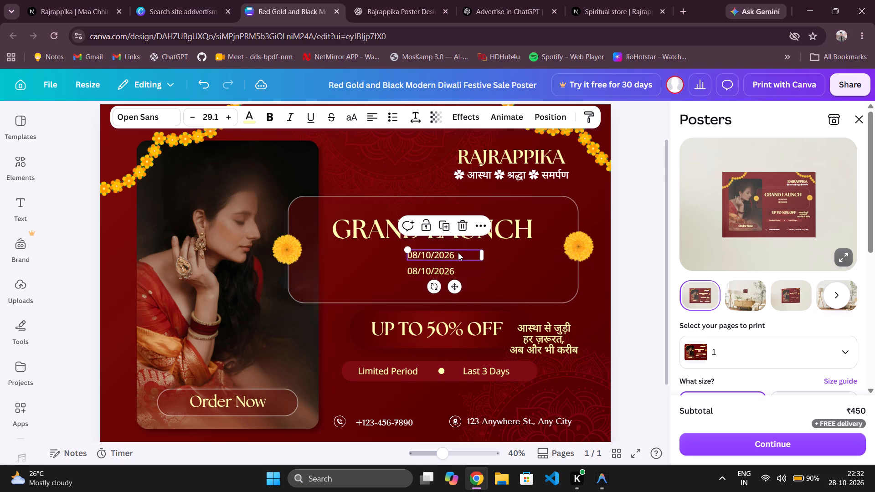
{"action": "triple_click", "coordinate": [458, 252]}
{"action": "type", "text": "On"}
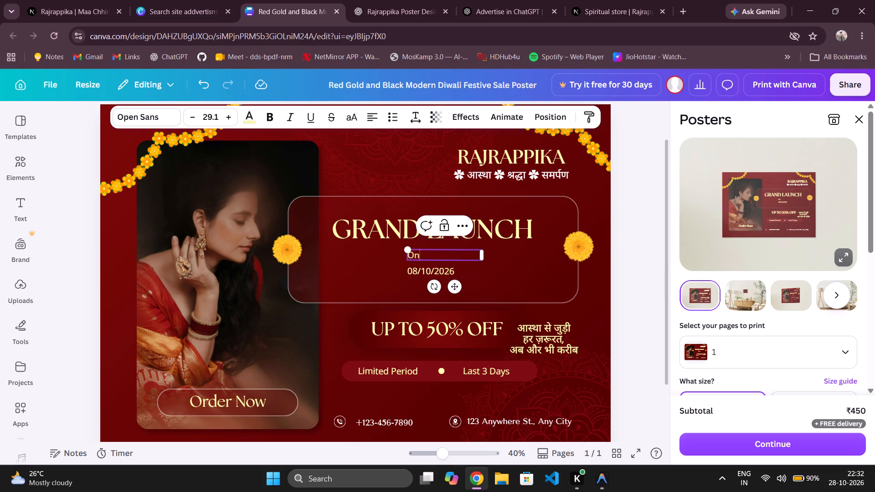
{"action": "key", "text": "BackSpace"}
{"action": "key", "text": "shift+n"}
Increase the ON text's font size to 39.1.
{"action": "triple_click", "coordinate": [435, 254]}
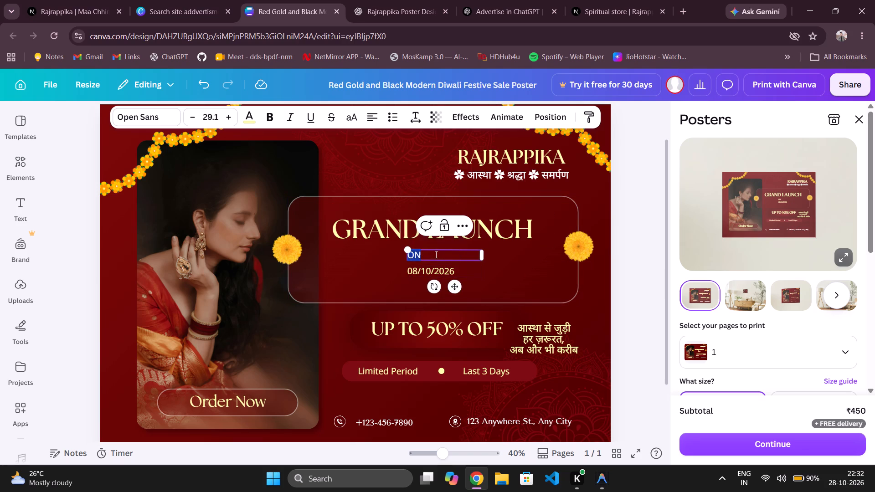
{"action": "triple_click", "coordinate": [224, 120]}
{"action": "triple_click", "coordinate": [224, 120]}
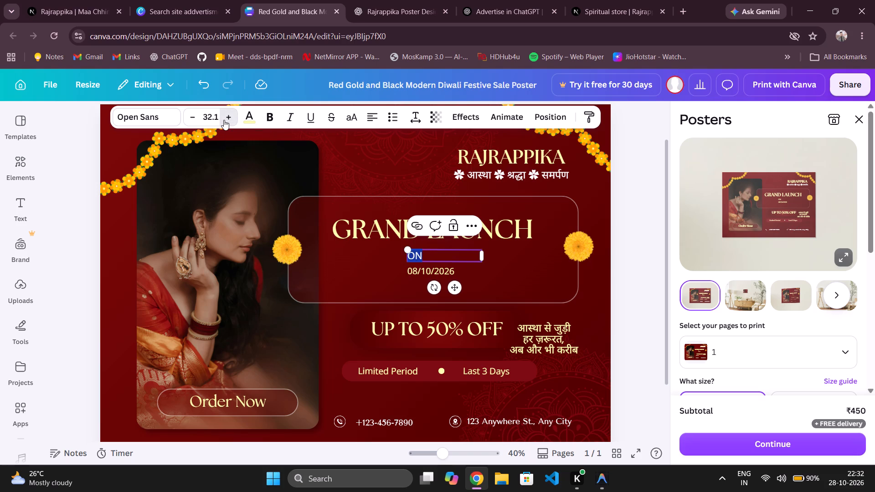
{"action": "triple_click", "coordinate": [224, 120]}
{"action": "left_click", "coordinate": [224, 120]}
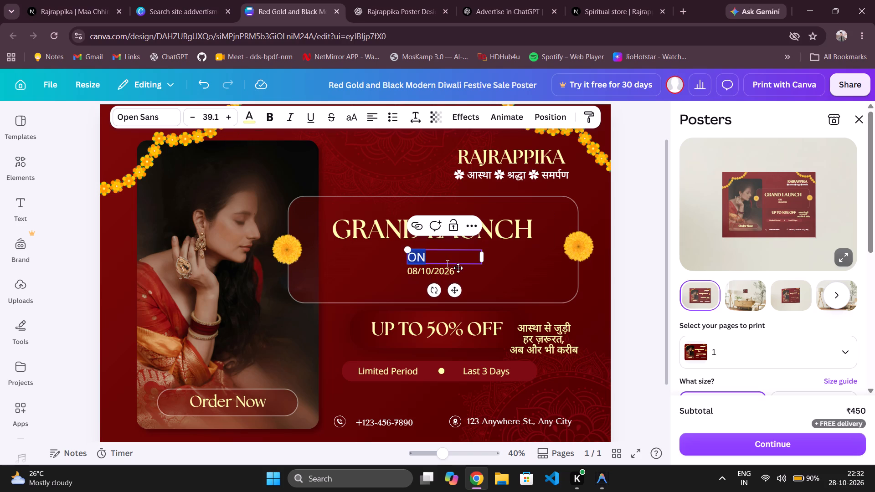
Copy the ON text's font size and apply the same 39.1 size to the 08/10/2026 date.
{"action": "left_click", "coordinate": [455, 274]}
{"action": "left_click", "coordinate": [440, 260]}
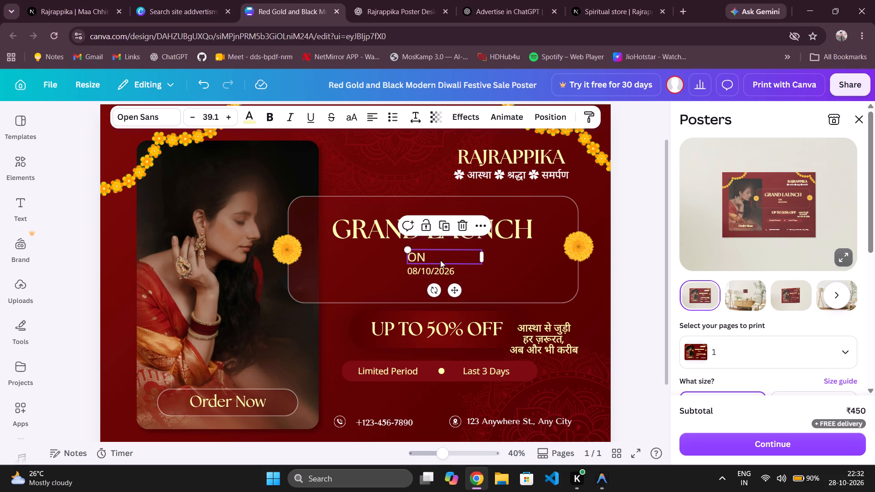
{"action": "triple_click", "coordinate": [218, 118]}
{"action": "key", "text": "ctrl+c"}
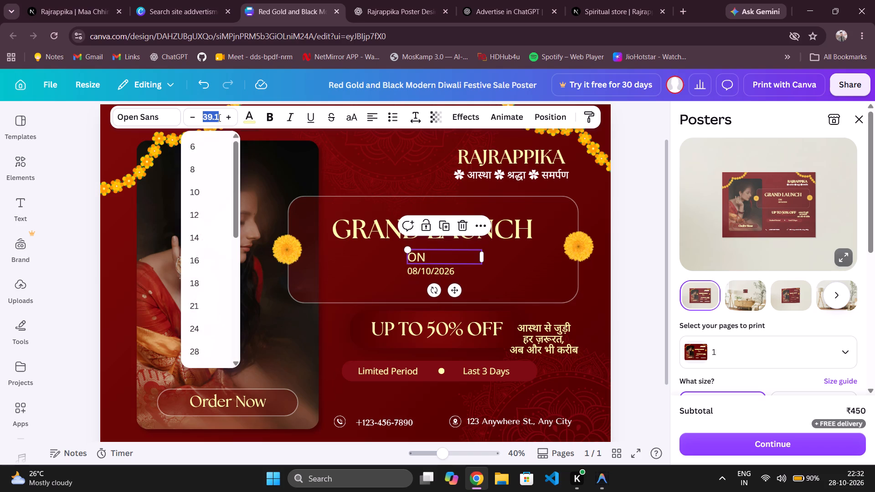
{"action": "left_click", "coordinate": [448, 272]}
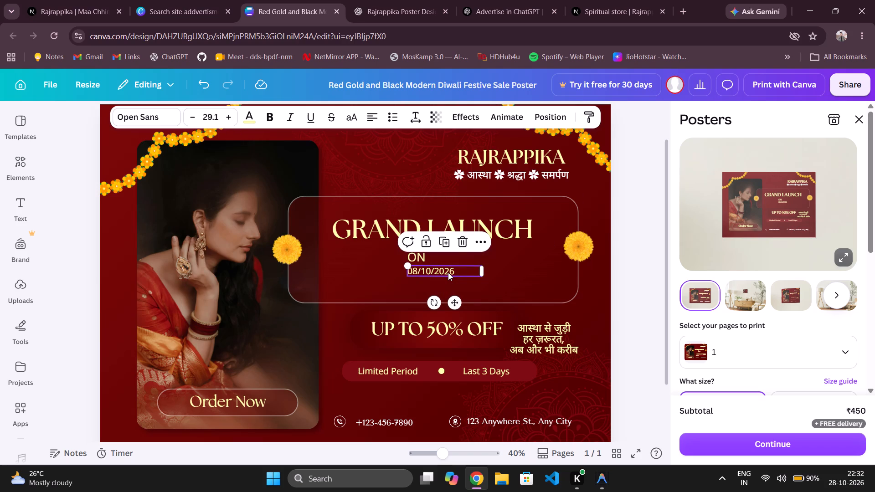
{"action": "left_click", "coordinate": [211, 114]}
{"action": "key", "text": "ctrl+v"}
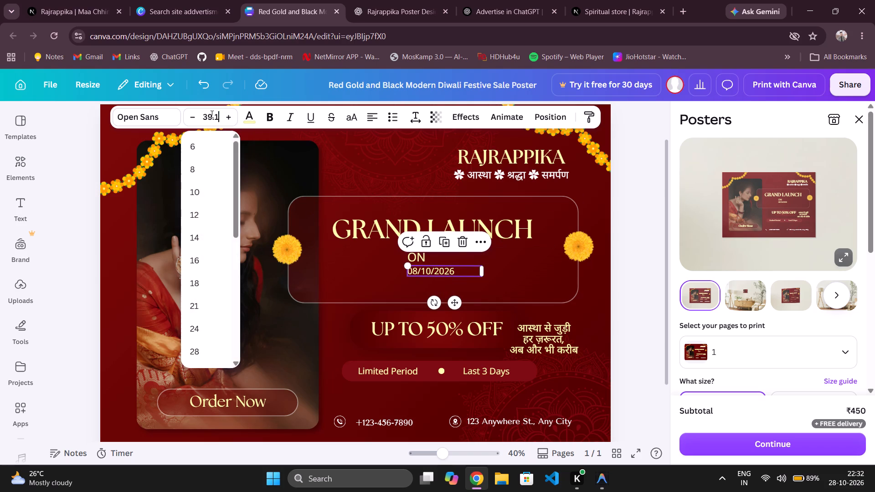
{"action": "left_click", "coordinate": [507, 286]}
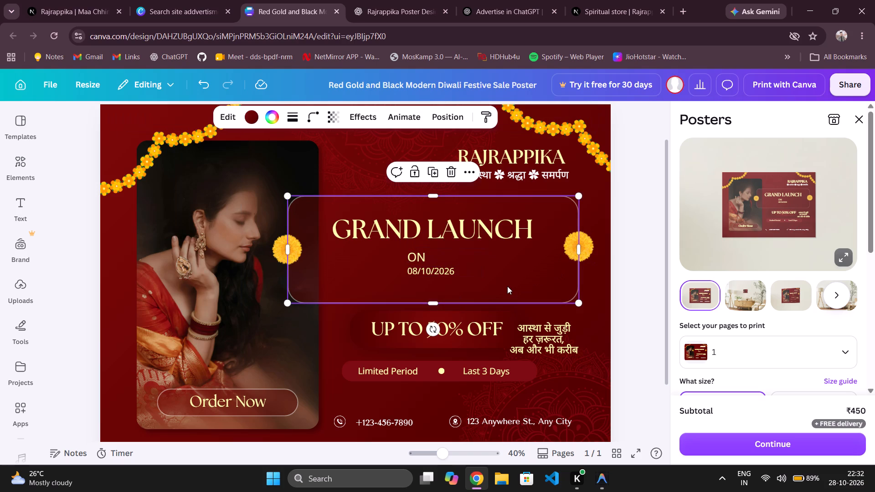
{"action": "left_click", "coordinate": [456, 274]}
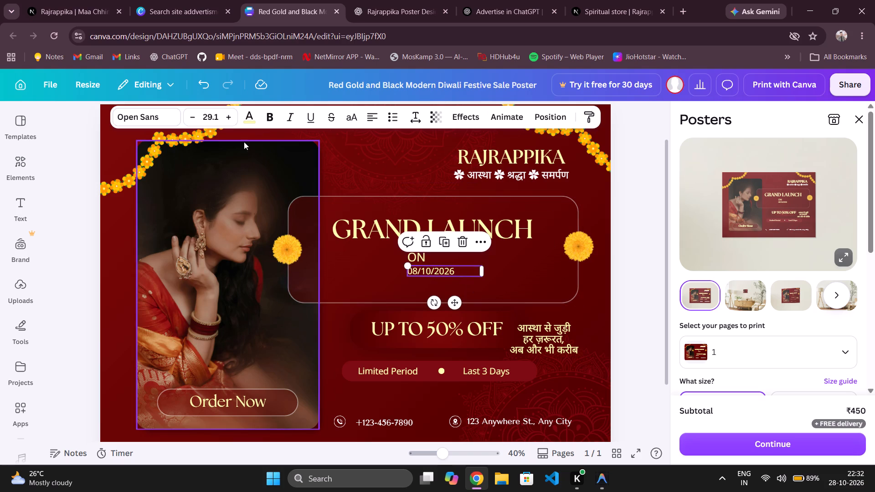
{"action": "double_click", "coordinate": [212, 118]}
{"action": "key", "text": "ctrl+v"}
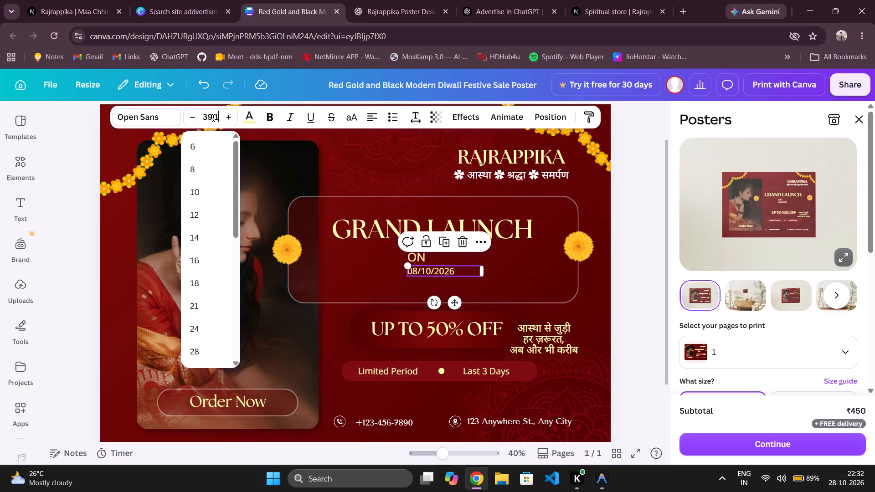
{"action": "key", "text": "Return"}
{"action": "left_click", "coordinate": [511, 285]}
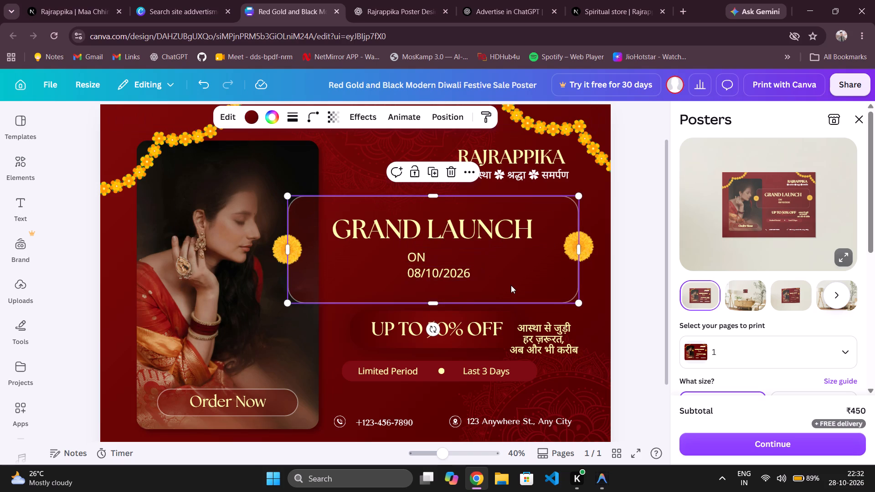
Move the ON text so it is centred above the date, beneath the GRAND LAUNCH heading.
{"action": "left_click", "coordinate": [418, 255]}
{"action": "left_click_drag", "start_coordinate": [418, 256], "coordinate": [448, 256]}
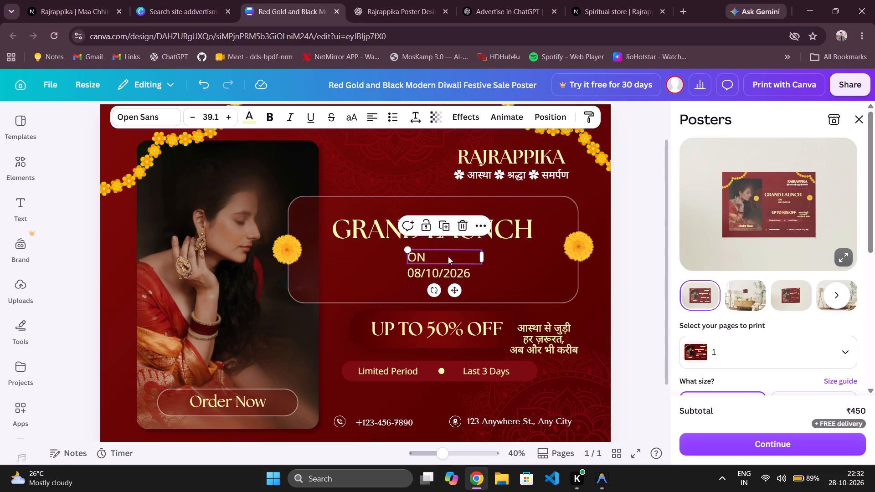
{"action": "left_click_drag", "start_coordinate": [448, 256], "coordinate": [435, 254]}
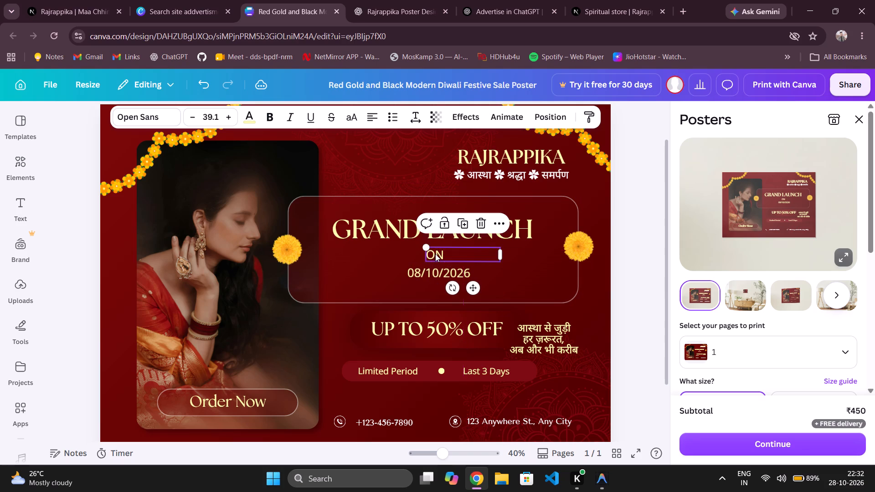
{"action": "left_click", "coordinate": [374, 260]}
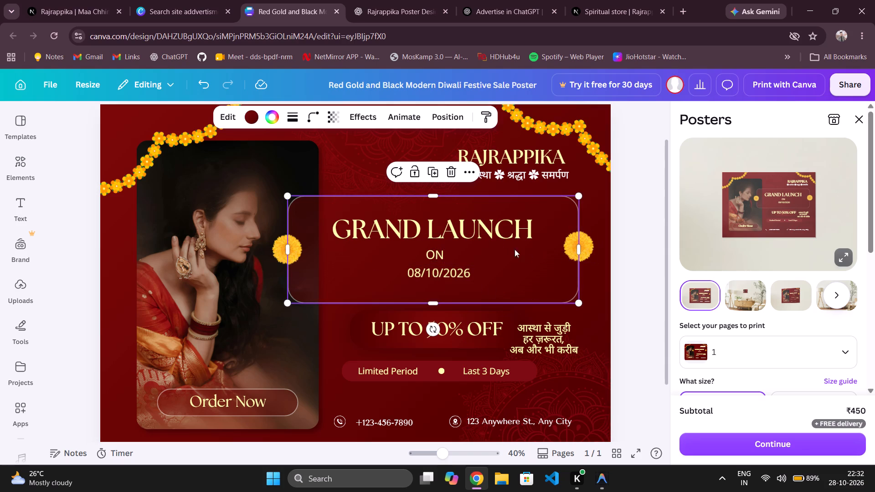
Check the GRAND LAUNCH heading's font and change the ON text to the same font, The Seasons.
{"action": "left_click", "coordinate": [443, 259]}
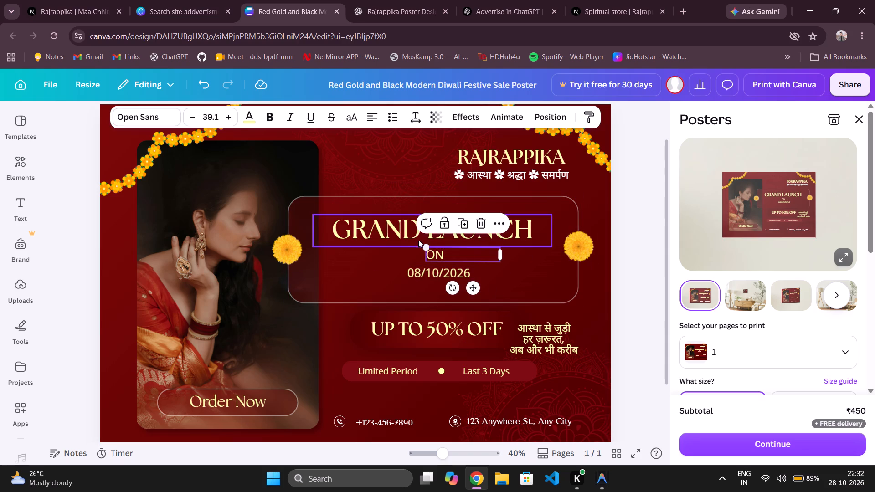
{"action": "left_click", "coordinate": [414, 236]}
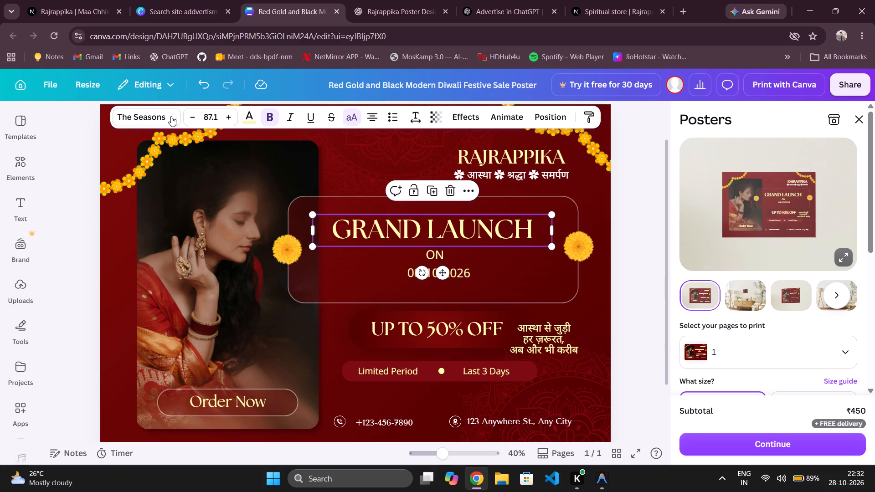
{"action": "double_click", "coordinate": [162, 115]}
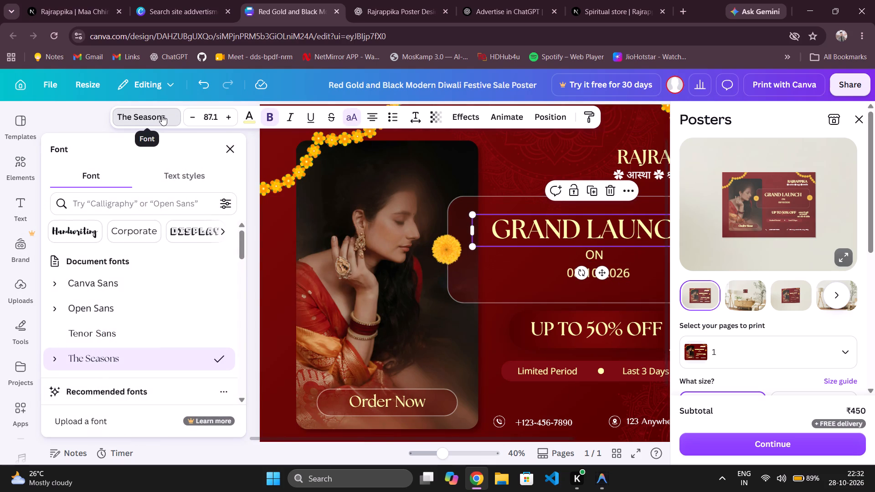
{"action": "left_click", "coordinate": [608, 261]}
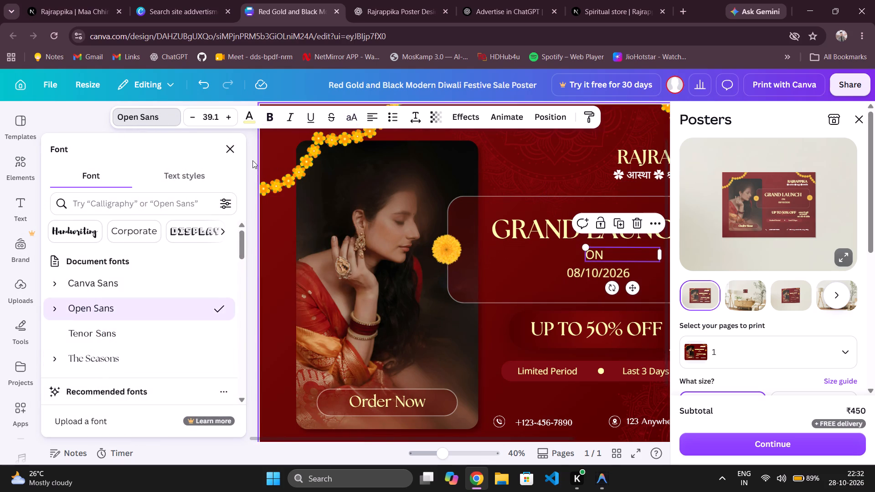
{"action": "left_click", "coordinate": [149, 113]}
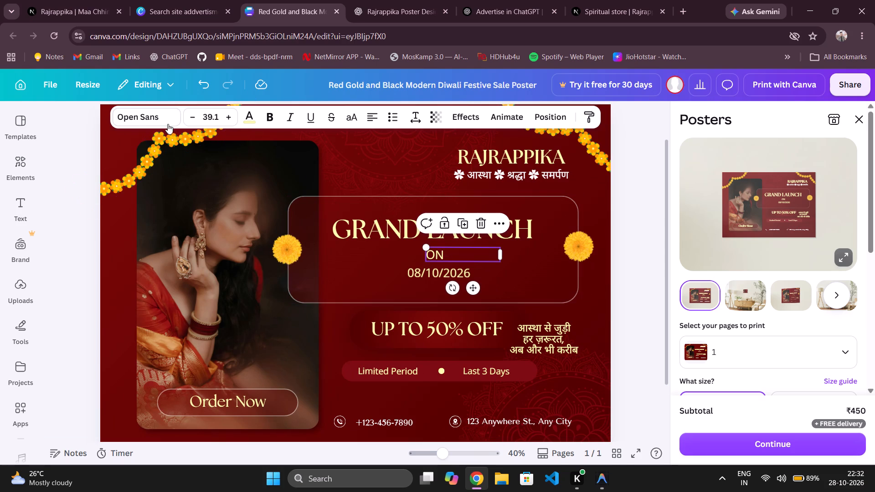
{"action": "left_click", "coordinate": [167, 117]}
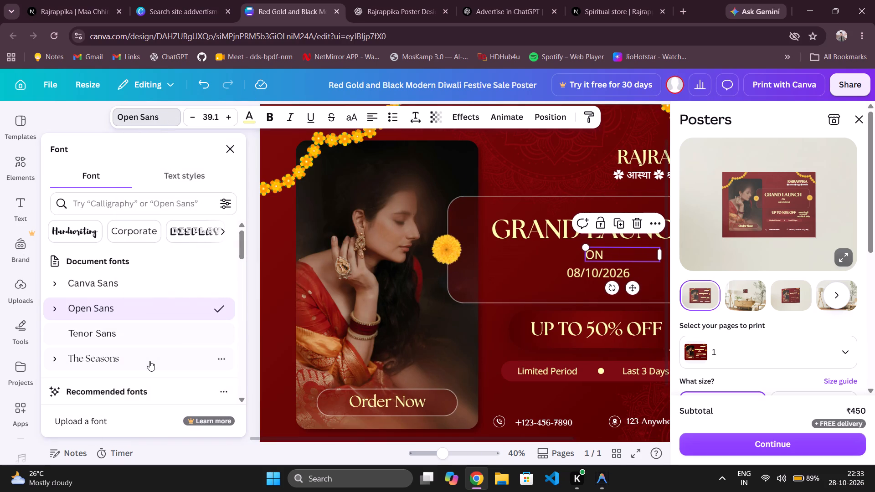
{"action": "left_click", "coordinate": [149, 361]}
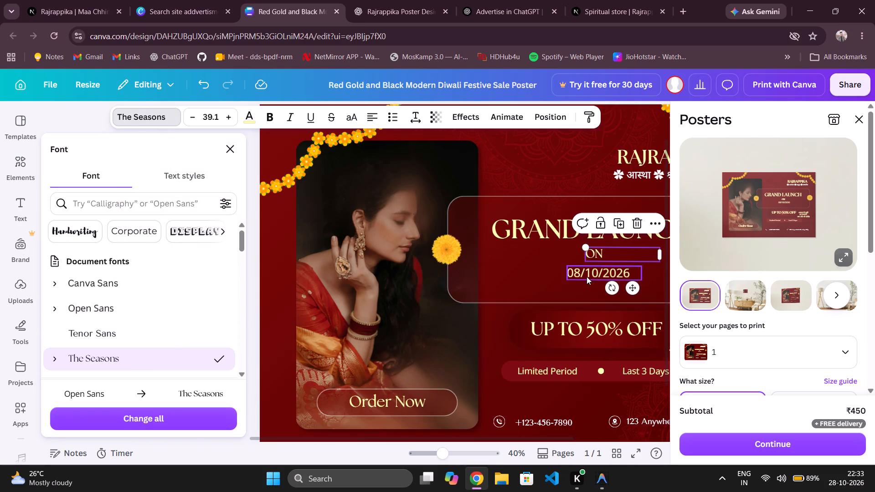
{"action": "left_click", "coordinate": [584, 278]}
{"action": "left_click", "coordinate": [154, 366]}
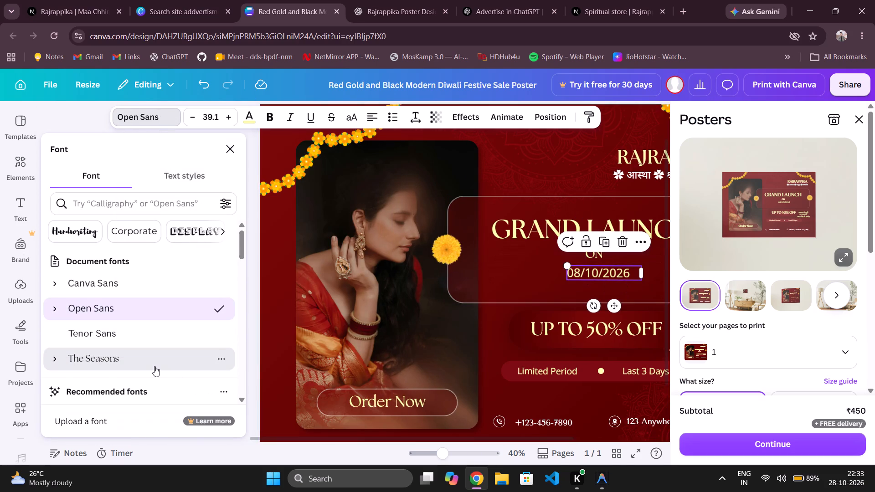
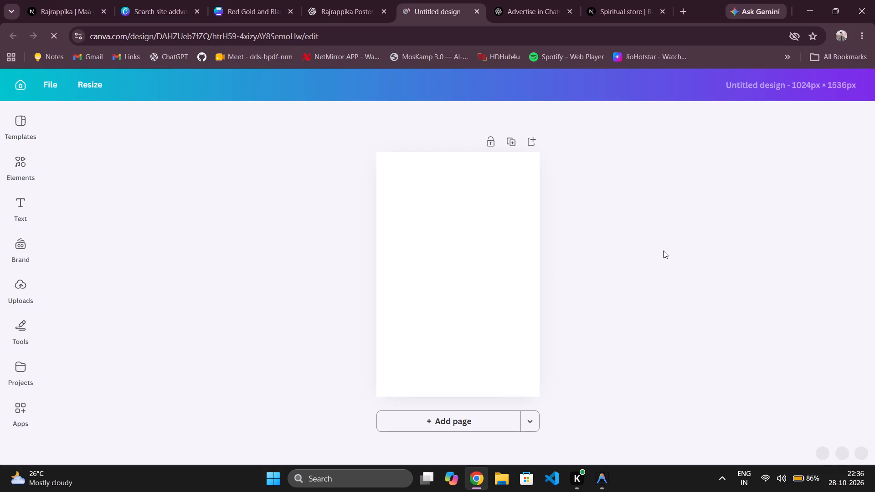
{"action": "left_click", "coordinate": [569, 199]}
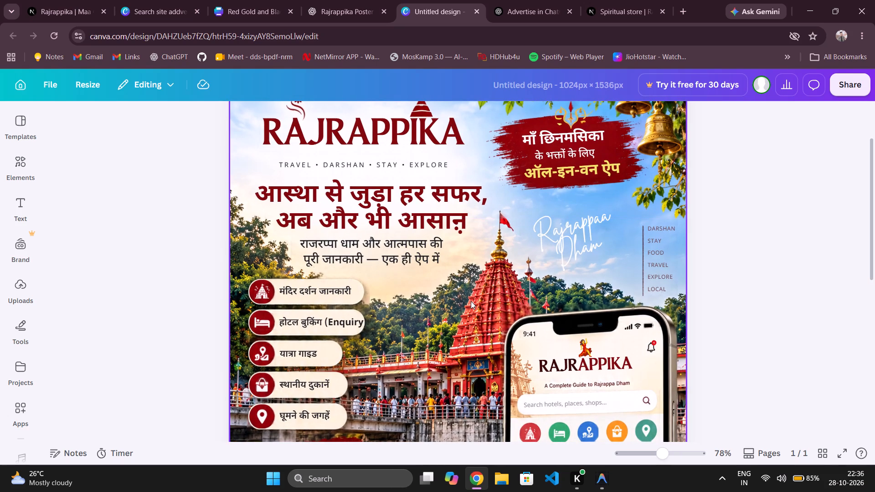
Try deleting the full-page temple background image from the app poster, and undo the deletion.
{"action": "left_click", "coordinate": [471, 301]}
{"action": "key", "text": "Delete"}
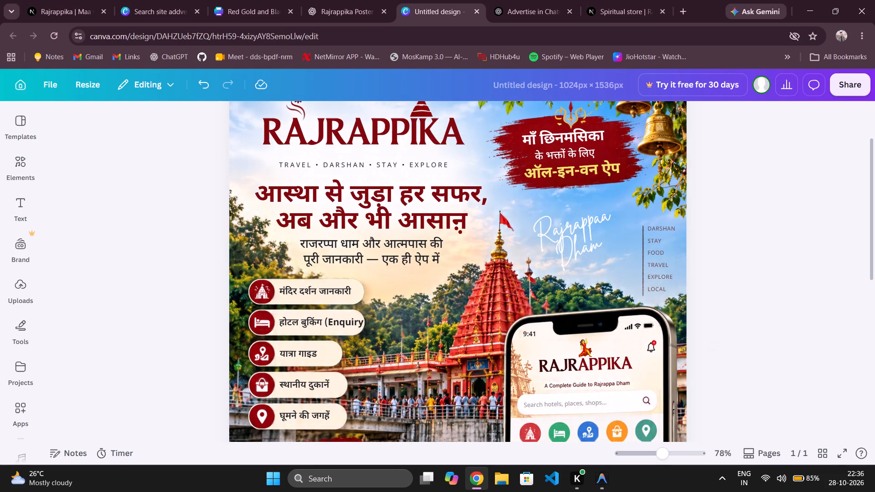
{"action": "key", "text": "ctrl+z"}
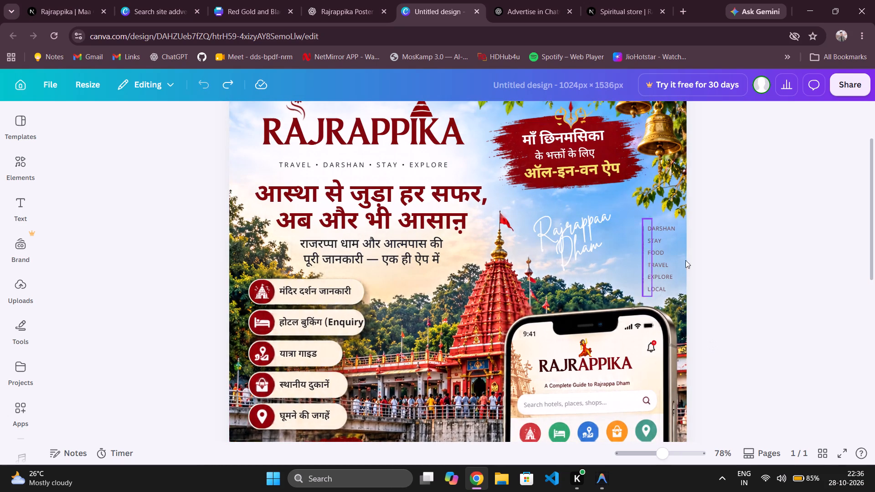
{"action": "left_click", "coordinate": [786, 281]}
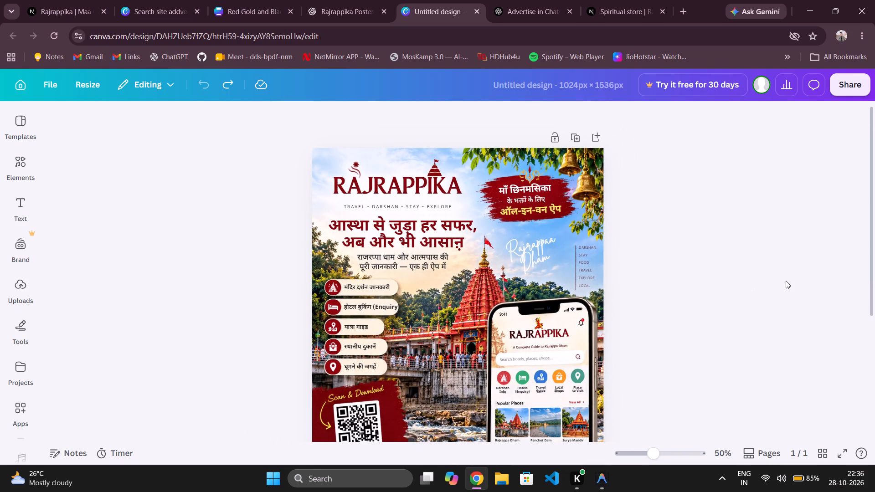
Change the caption beneath the poster's QR code to Rajrappika Site.
{"action": "scroll", "coordinate": [786, 281], "scroll_direction": "down", "scroll_amount": 2}
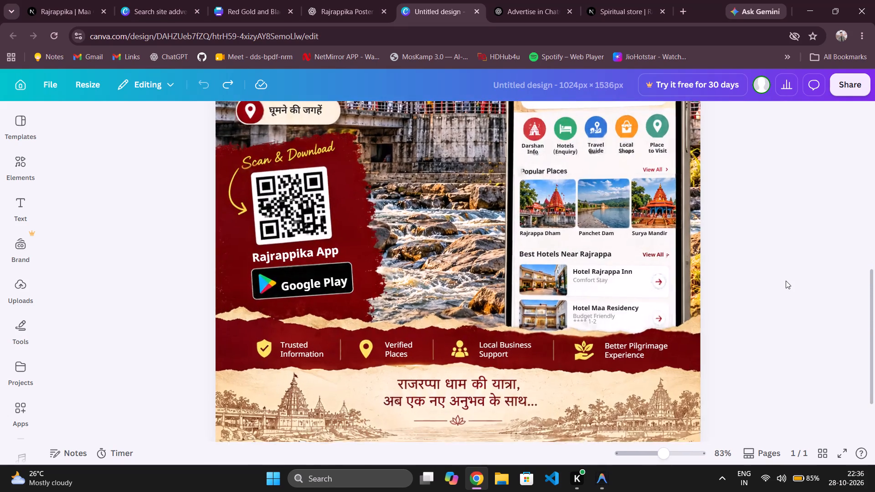
{"action": "scroll", "coordinate": [786, 281], "scroll_direction": "up", "scroll_amount": 1}
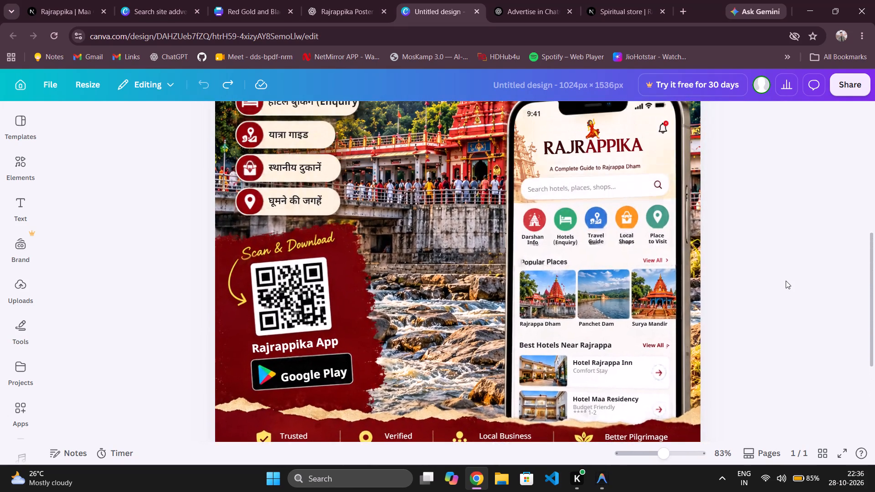
{"action": "scroll", "coordinate": [786, 281], "scroll_direction": "up", "scroll_amount": 1}
{"action": "scroll", "coordinate": [786, 281], "scroll_direction": "right", "scroll_amount": 1}
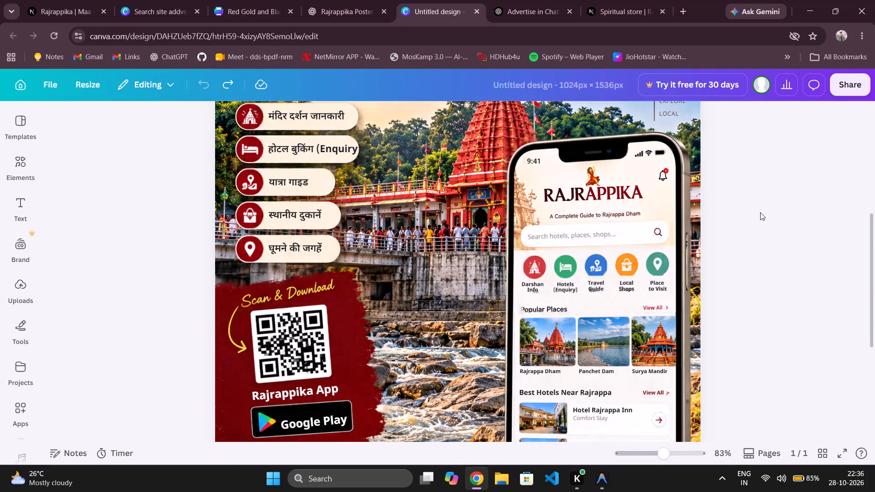
{"action": "scroll", "coordinate": [760, 212], "scroll_direction": "down", "scroll_amount": 1}
{"action": "left_click", "coordinate": [327, 319]}
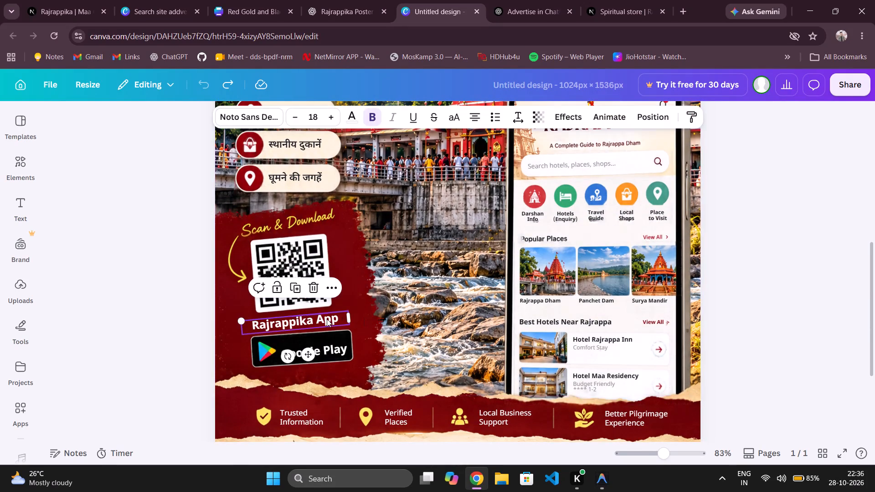
{"action": "double_click", "coordinate": [327, 319]}
{"action": "key", "text": "Right"}
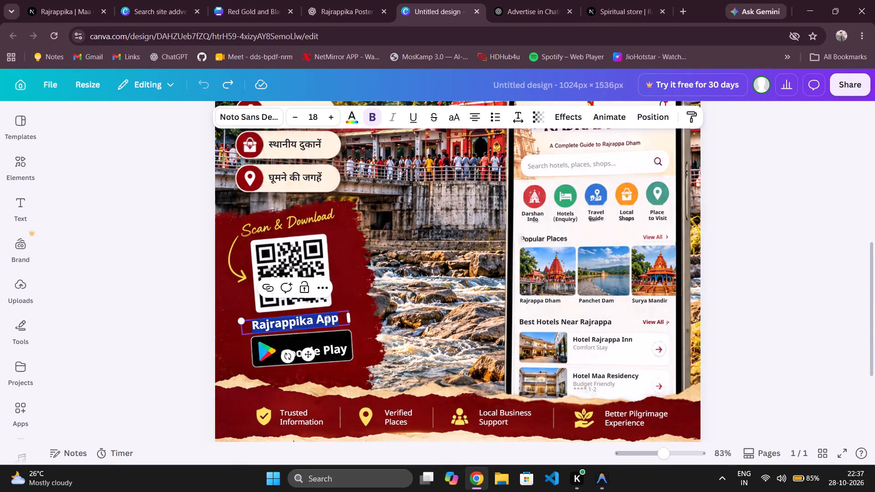
{"action": "key", "text": "BackSpace"}
{"action": "key", "text": "BackSpace"}
{"action": "key", "text": "BackSpace"}
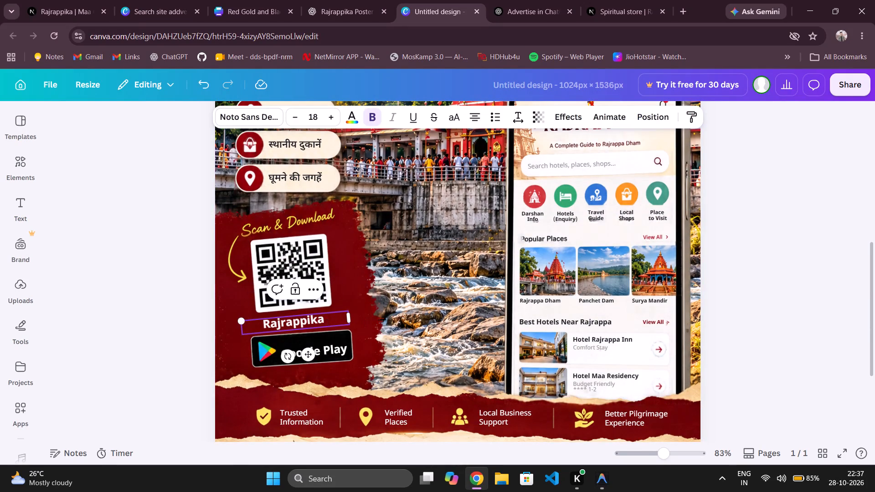
{"action": "key", "text": "shift+s"}
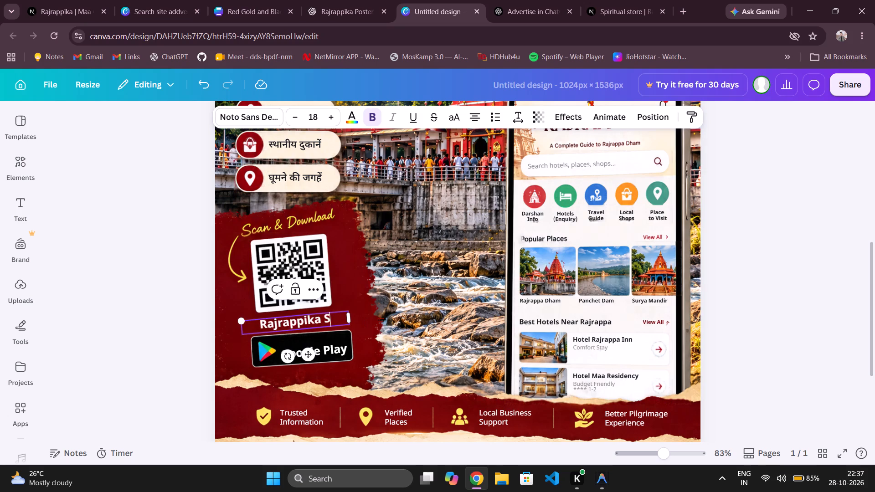
{"action": "type", "text": "ite"}
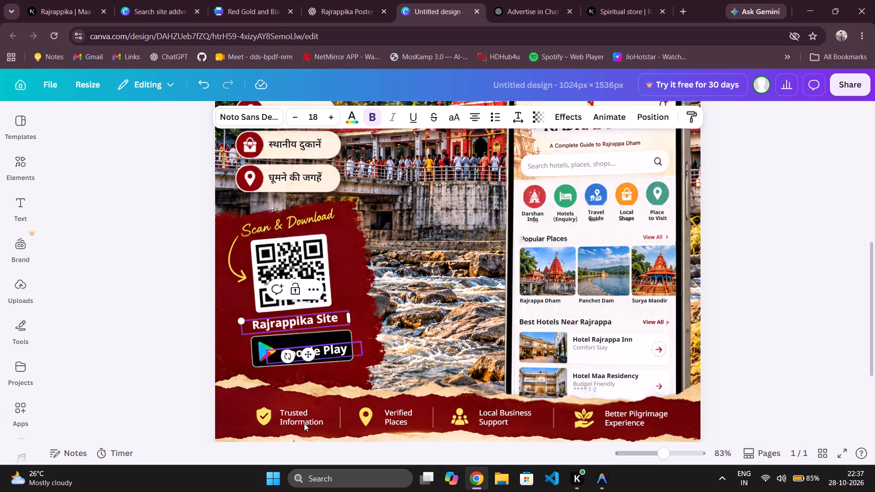
{"action": "left_click", "coordinate": [785, 264]}
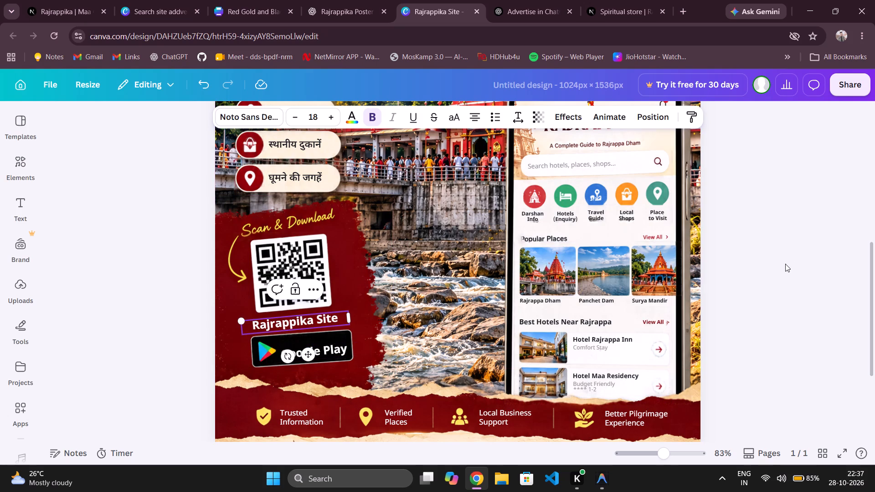
Delete the Play logo icon from the Google Play badge beneath the QR code caption.
{"action": "left_click", "coordinate": [319, 349]}
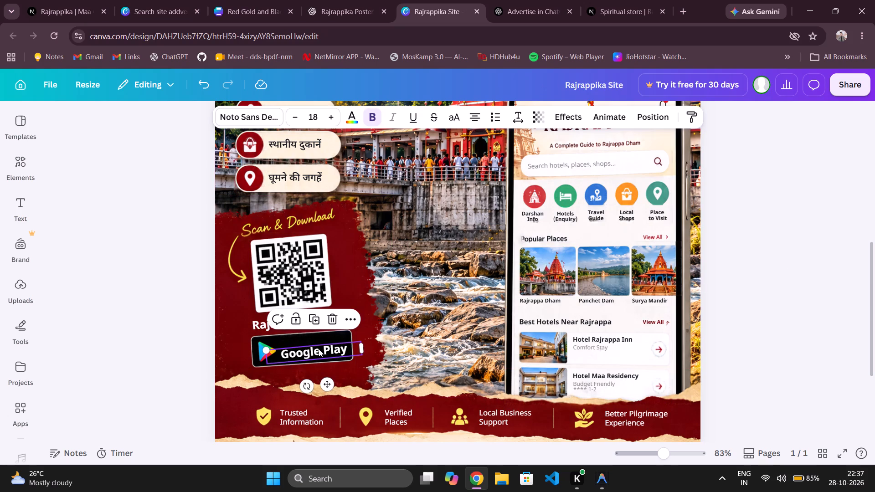
{"action": "left_click", "coordinate": [264, 343]}
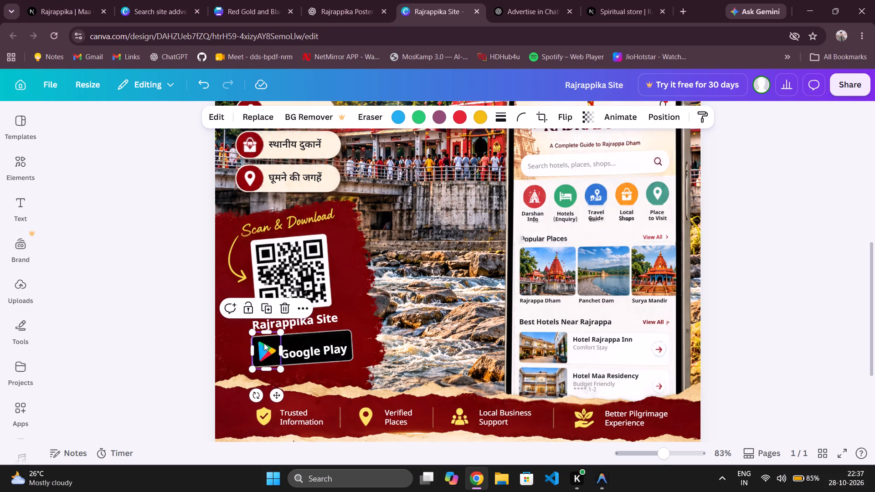
{"action": "key", "text": "Delete"}
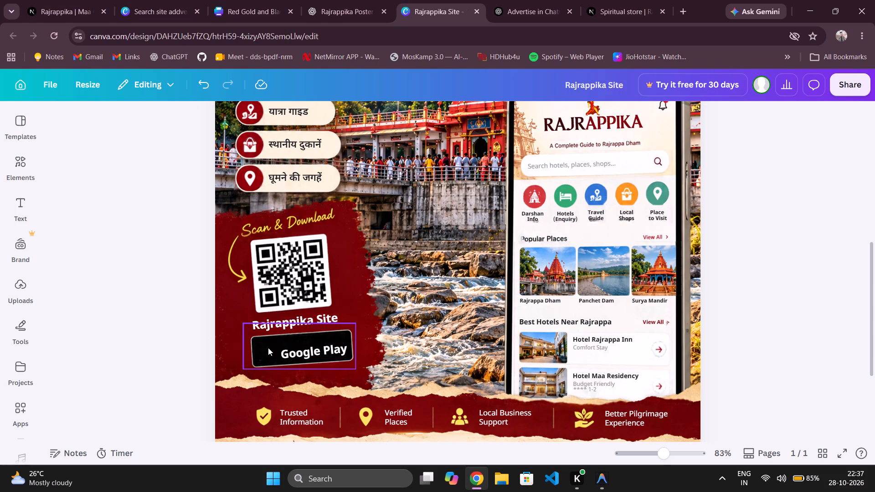
Remove the entire Google Play badge beneath the QR code caption: the Play logo, the Google Play text and the black background.
{"action": "key", "text": "ctrl+z"}
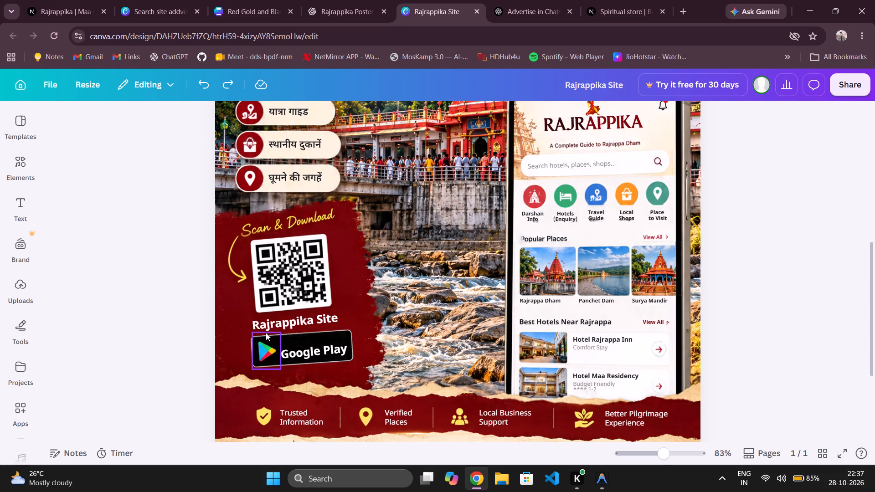
{"action": "left_click", "coordinate": [265, 350]}
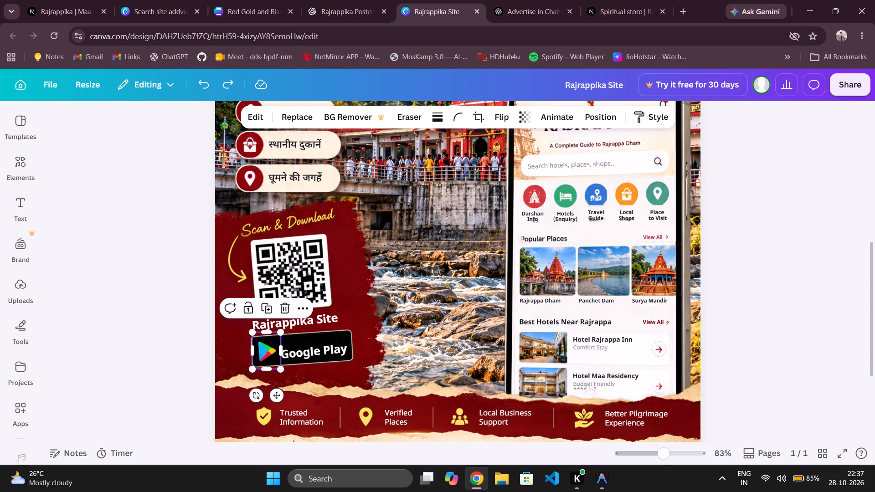
{"action": "key", "text": "Delete"}
{"action": "left_click", "coordinate": [317, 347]}
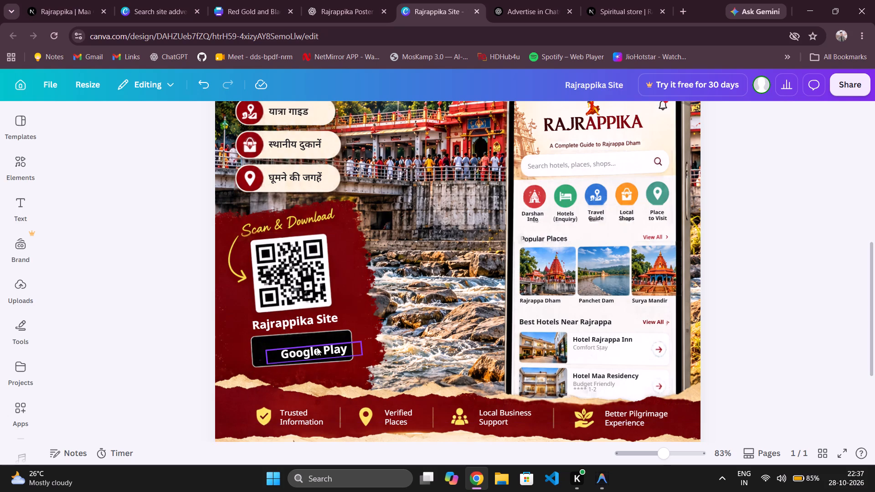
{"action": "key", "text": "Delete"}
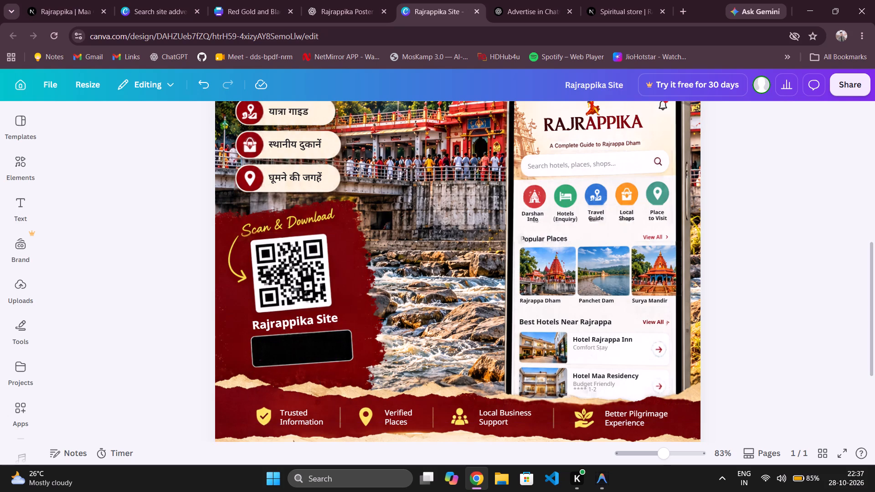
{"action": "left_click", "coordinate": [282, 348]}
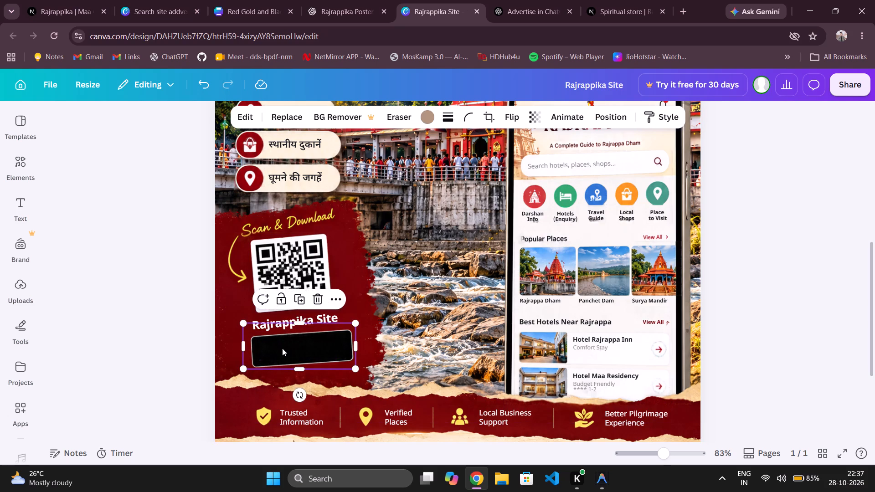
{"action": "key", "text": "Delete"}
{"action": "left_click", "coordinate": [743, 246]}
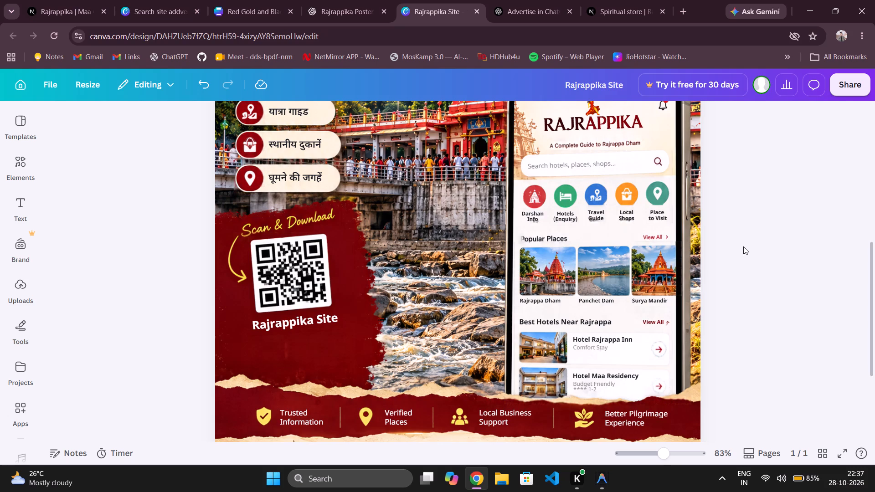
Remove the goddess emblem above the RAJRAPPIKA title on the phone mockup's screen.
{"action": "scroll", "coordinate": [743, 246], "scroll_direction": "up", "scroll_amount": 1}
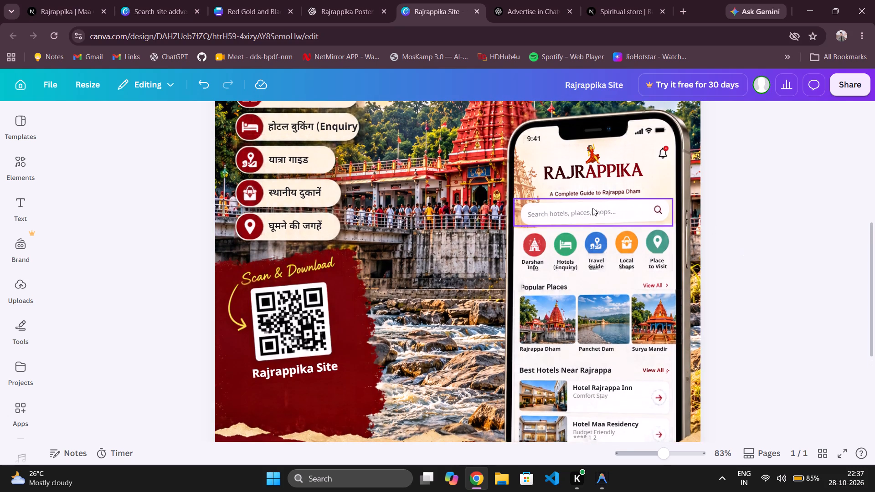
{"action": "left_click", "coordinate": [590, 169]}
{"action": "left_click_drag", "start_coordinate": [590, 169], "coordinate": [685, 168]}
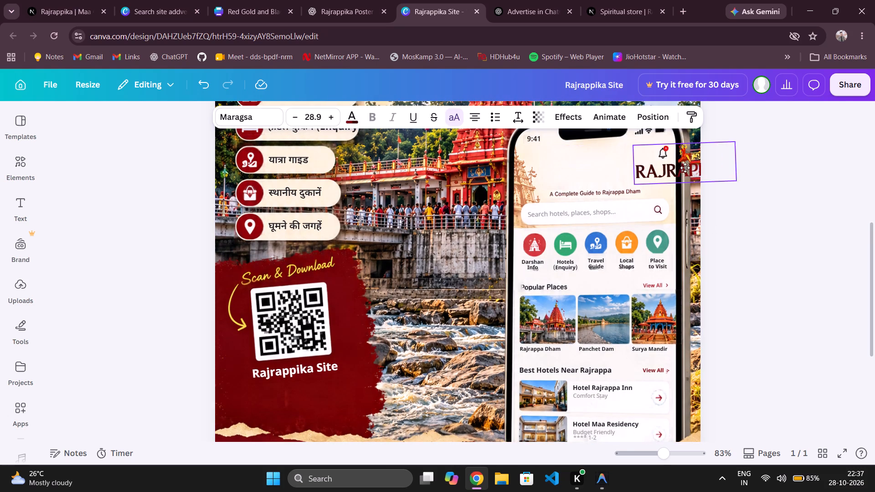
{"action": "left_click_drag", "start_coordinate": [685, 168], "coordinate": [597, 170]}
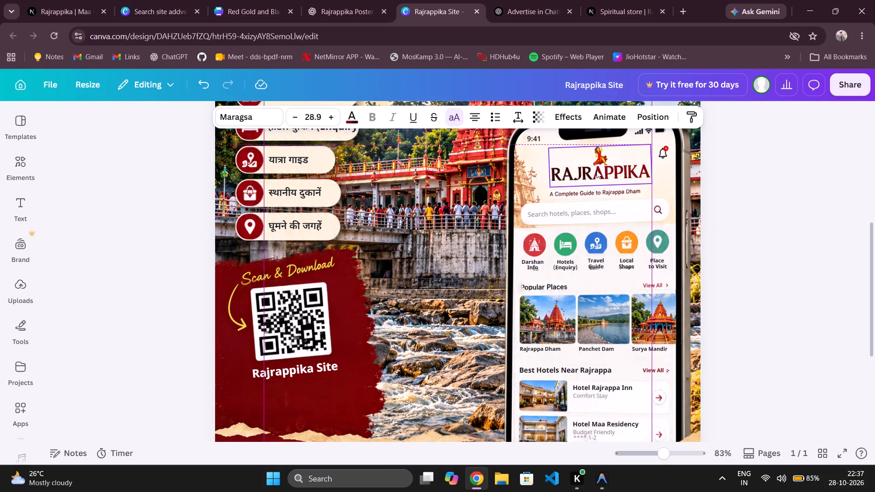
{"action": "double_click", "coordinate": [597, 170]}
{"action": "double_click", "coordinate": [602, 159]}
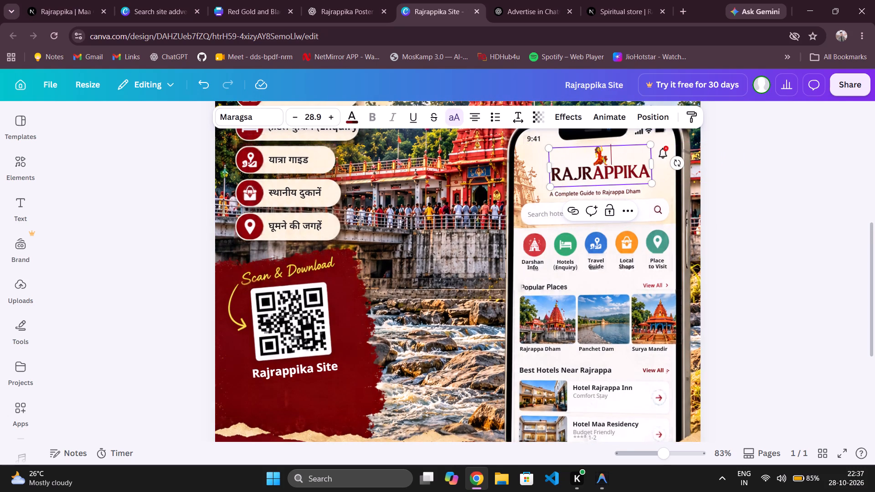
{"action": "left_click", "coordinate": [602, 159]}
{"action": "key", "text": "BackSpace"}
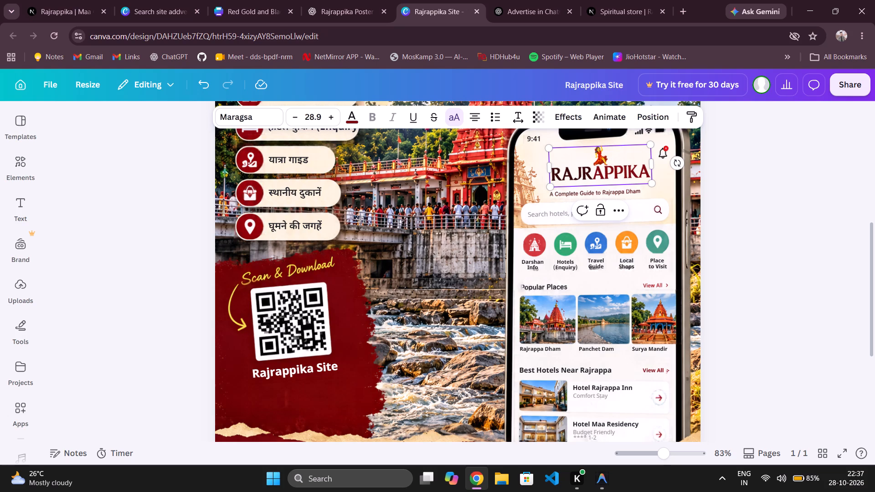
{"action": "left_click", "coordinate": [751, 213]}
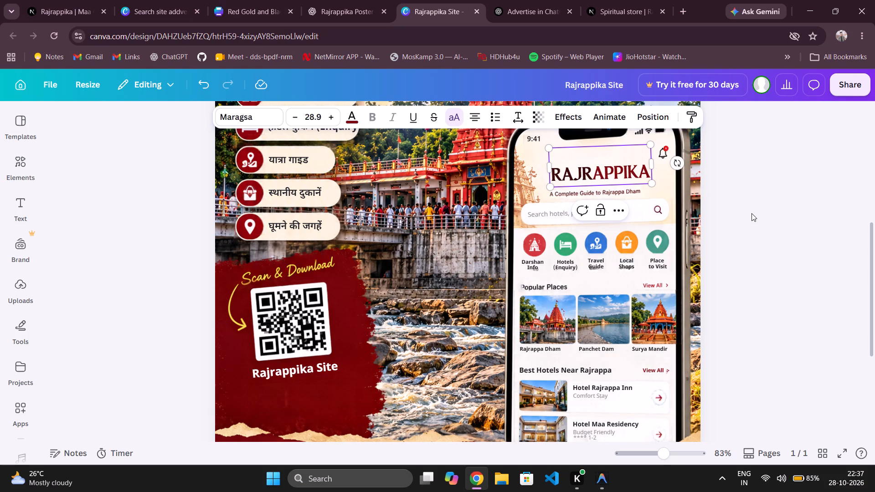
{"action": "left_click", "coordinate": [525, 170]}
{"action": "left_click_drag", "start_coordinate": [525, 170], "coordinate": [746, 168]}
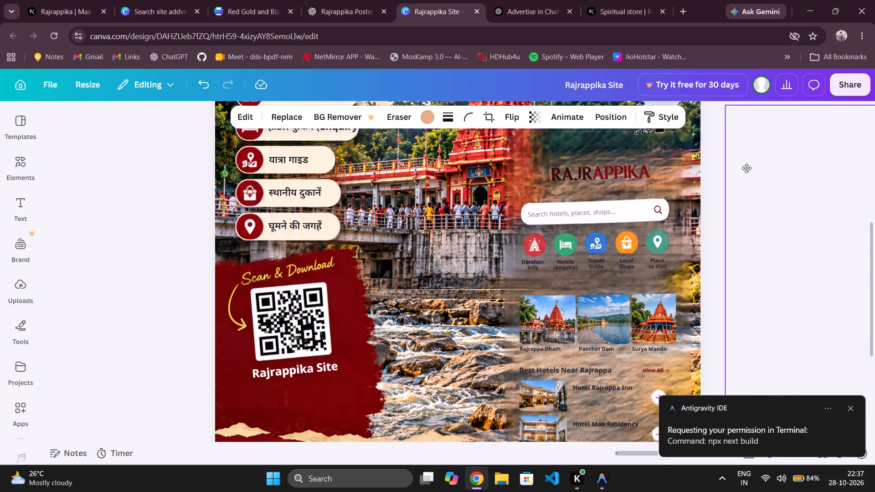
{"action": "left_click_drag", "start_coordinate": [746, 168], "coordinate": [518, 158]}
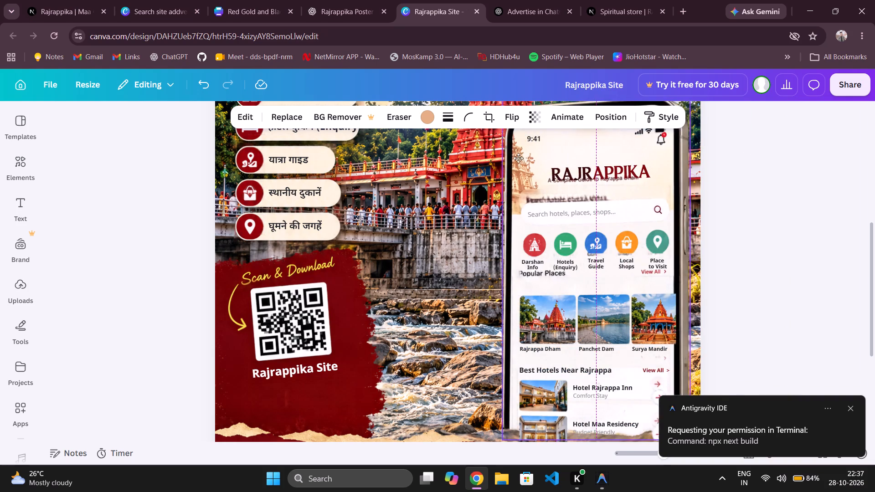
{"action": "left_click_drag", "start_coordinate": [518, 158], "coordinate": [365, 173]}
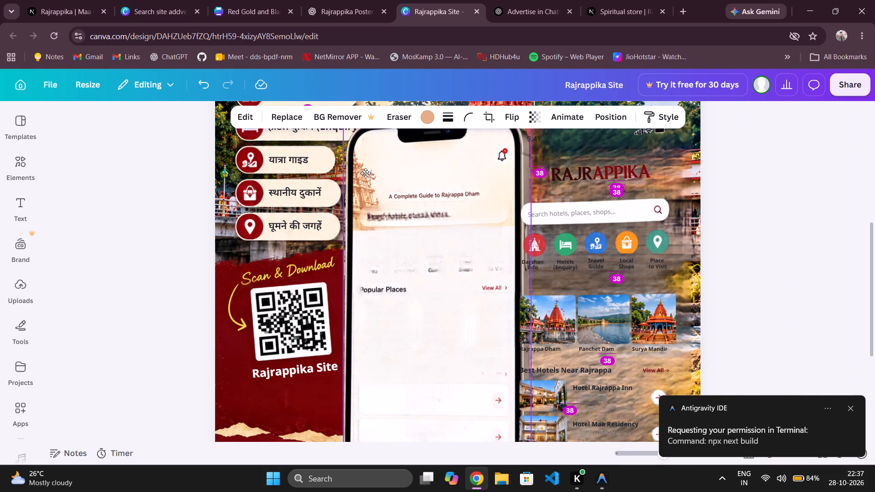
{"action": "left_click_drag", "start_coordinate": [365, 173], "coordinate": [366, 173]}
{"action": "key", "text": "ctrl+z"}
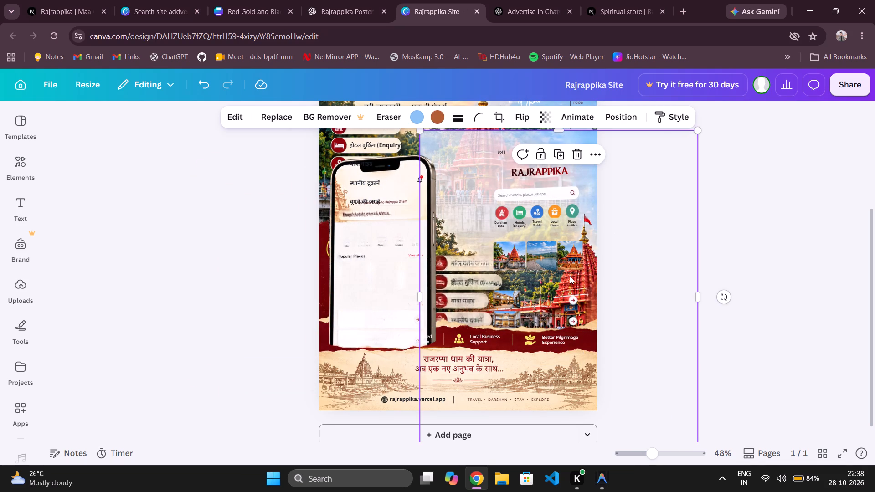
{"action": "key", "text": "ctrl+z"}
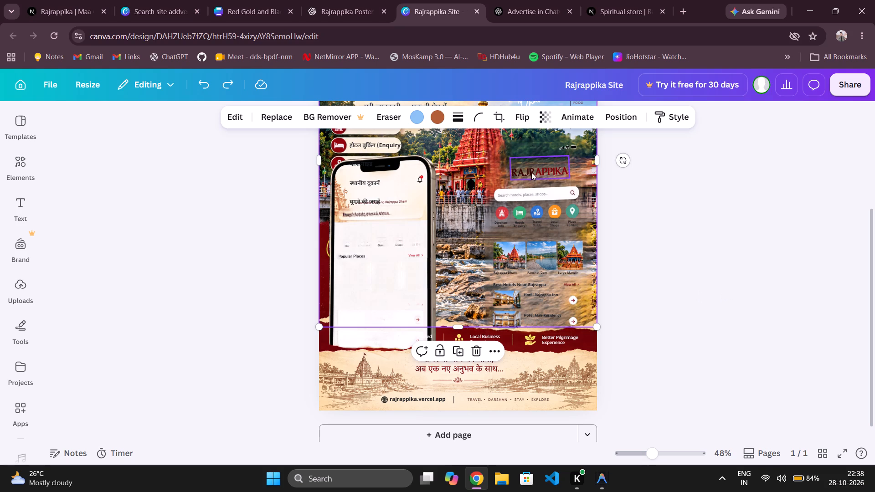
Delete the RAJRAPPIKA title and the hotel search bar left on the poster's right side after moving the phone mockup.
{"action": "left_click", "coordinate": [534, 178]}
{"action": "key", "text": "Delete"}
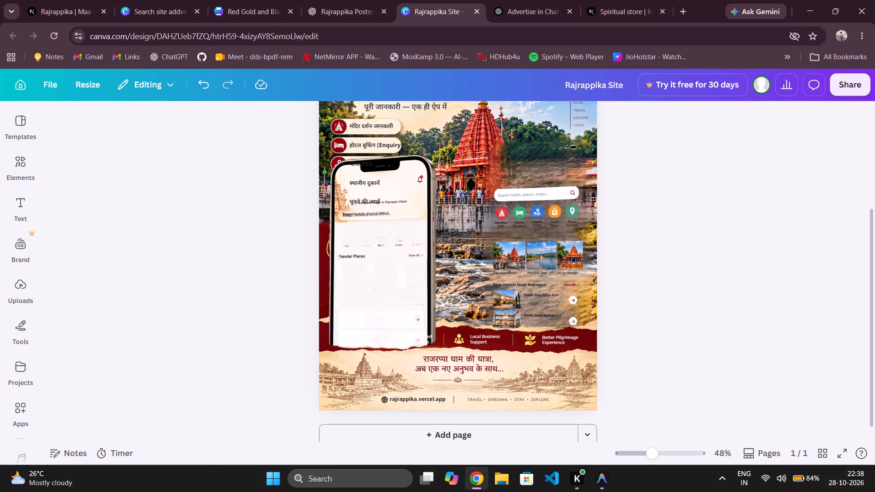
{"action": "left_click", "coordinate": [535, 200]}
{"action": "key", "text": "Delete"}
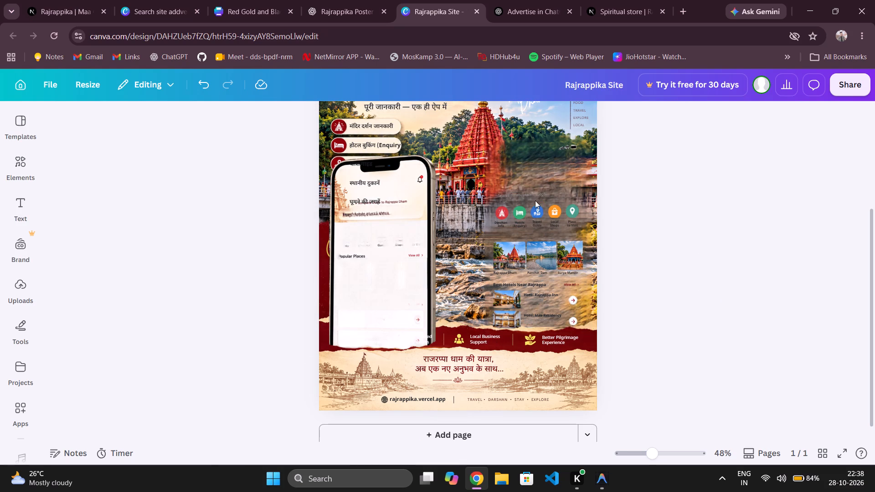
{"action": "left_click_drag", "start_coordinate": [463, 176], "coordinate": [533, 242]}
{"action": "key", "text": "ctrl+z"}
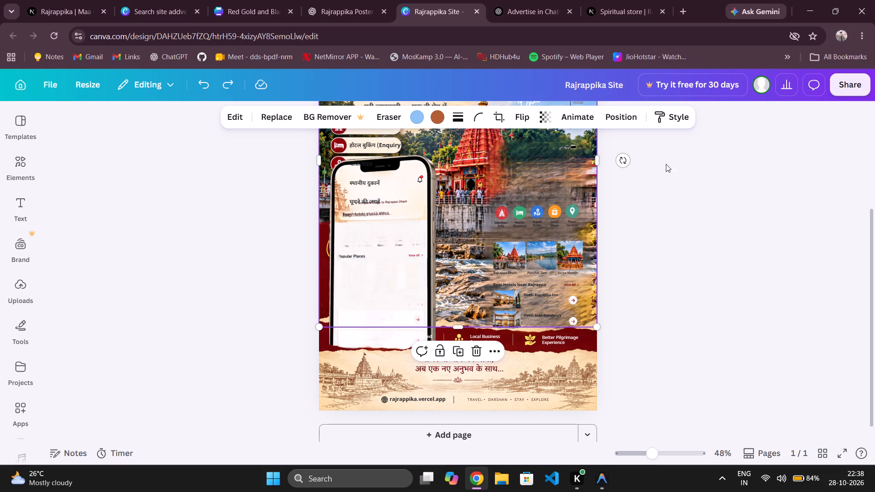
Delete the leftover category icons, place photos, hotel entries and labels together with the blurred temple image layer behind them.
{"action": "left_click", "coordinate": [666, 156]}
{"action": "left_click_drag", "start_coordinate": [648, 156], "coordinate": [514, 287]}
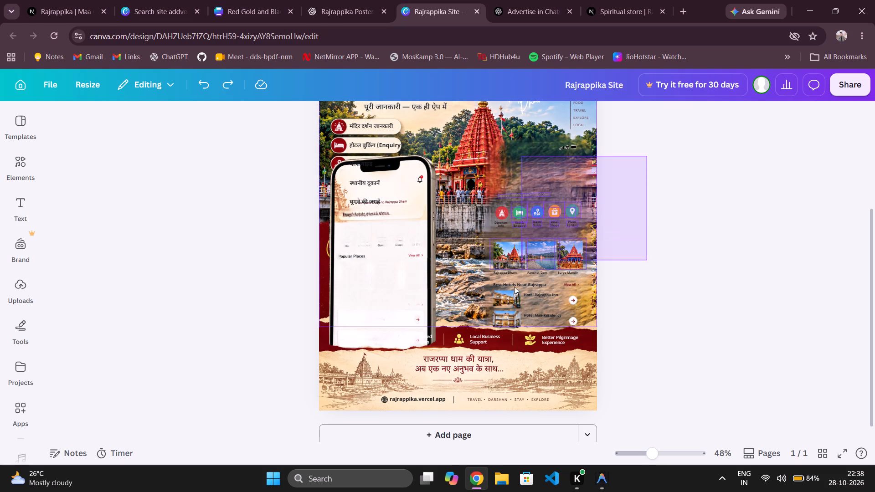
{"action": "left_click_drag", "start_coordinate": [514, 287], "coordinate": [489, 323]}
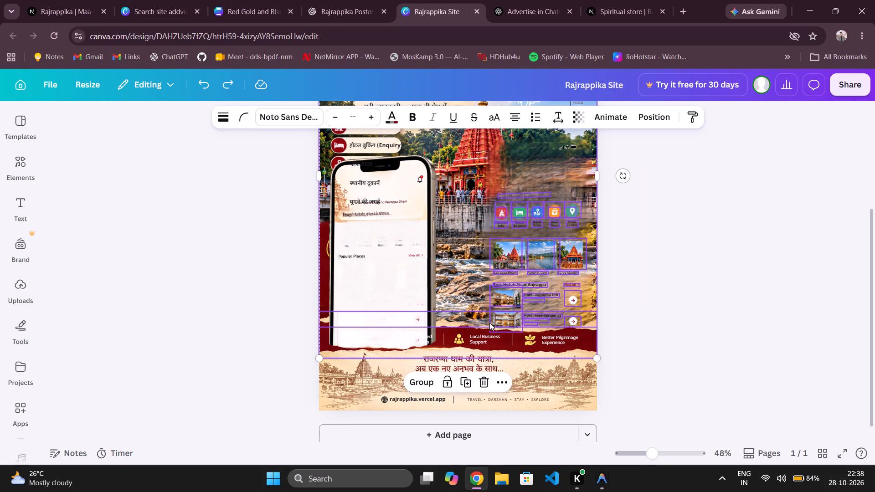
{"action": "left_click", "coordinate": [604, 272]}
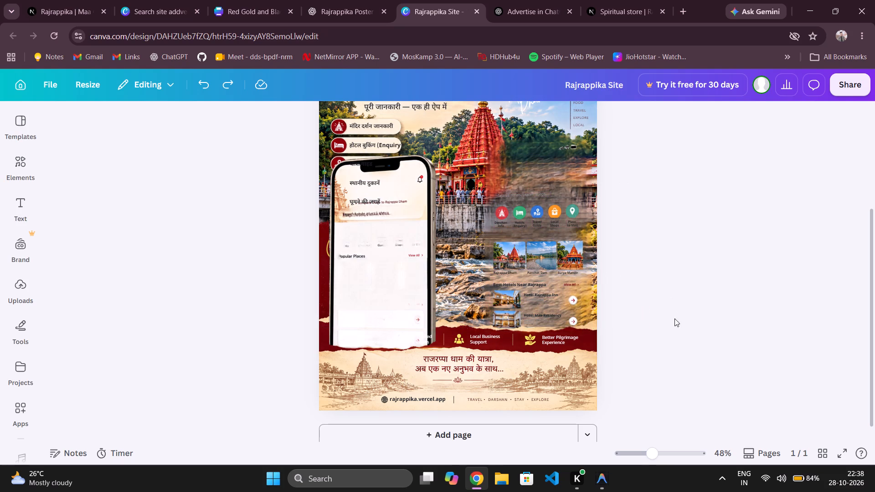
{"action": "left_click_drag", "start_coordinate": [641, 308], "coordinate": [499, 213]}
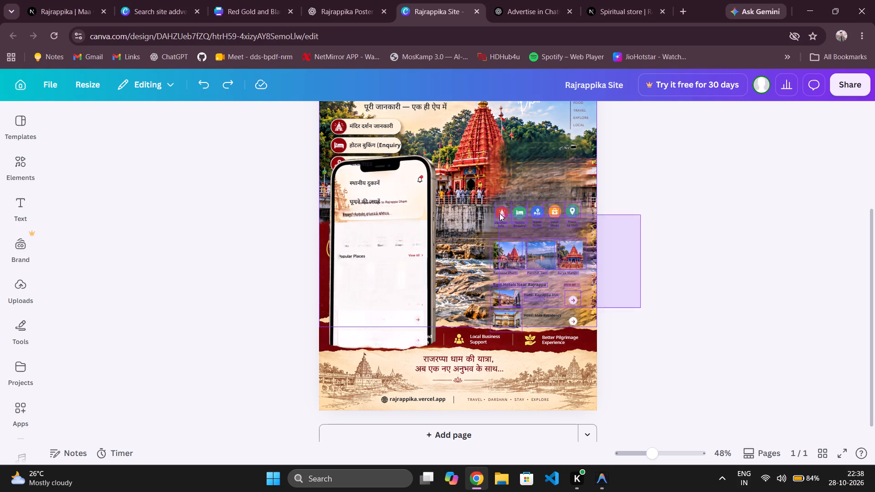
{"action": "left_click_drag", "start_coordinate": [499, 213], "coordinate": [488, 159]}
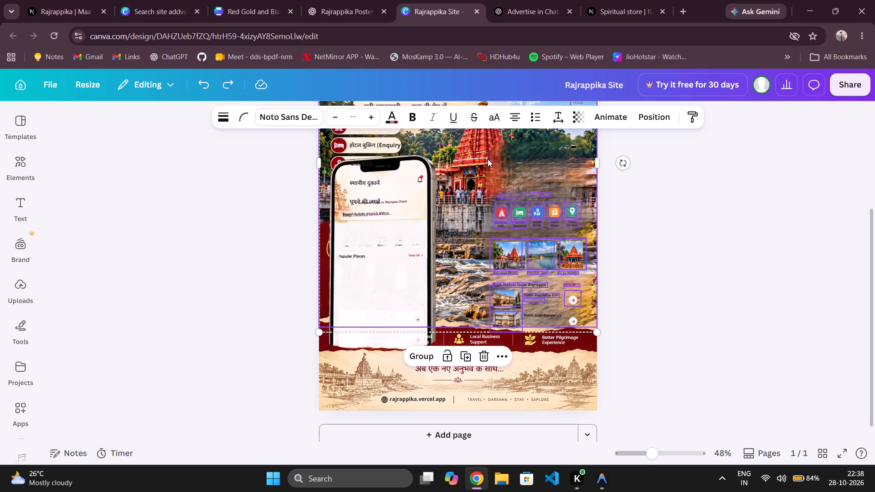
{"action": "key", "text": "Delete"}
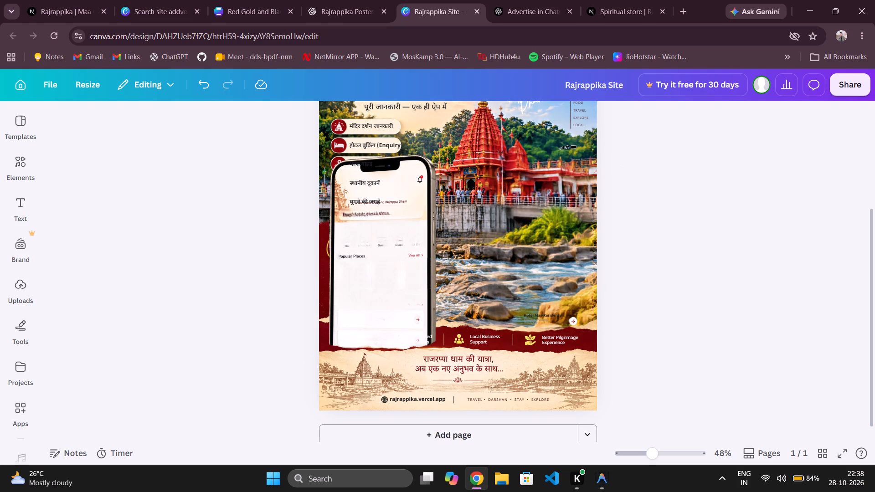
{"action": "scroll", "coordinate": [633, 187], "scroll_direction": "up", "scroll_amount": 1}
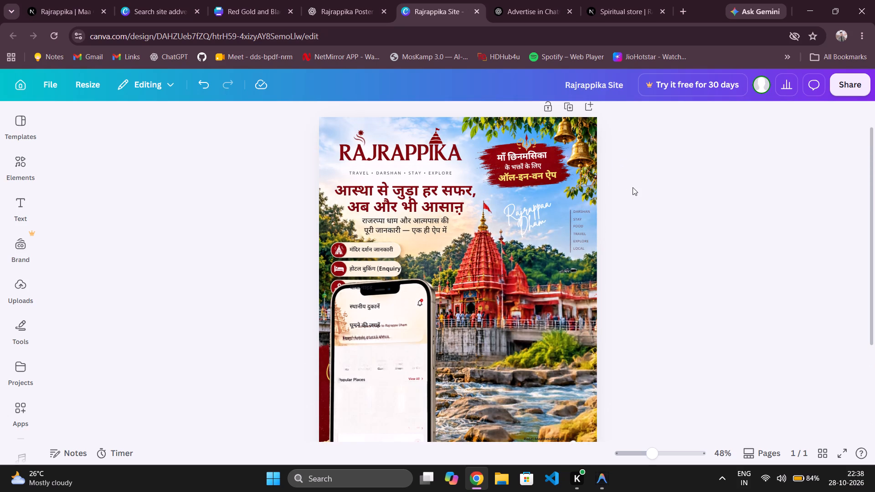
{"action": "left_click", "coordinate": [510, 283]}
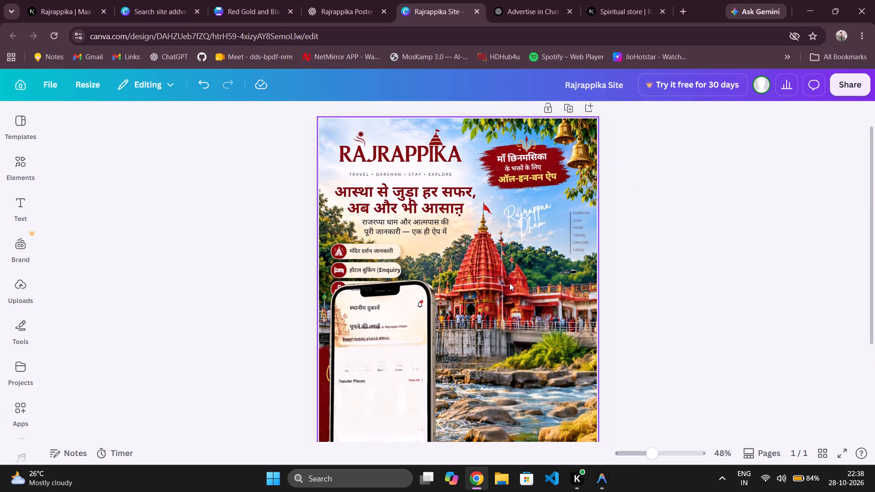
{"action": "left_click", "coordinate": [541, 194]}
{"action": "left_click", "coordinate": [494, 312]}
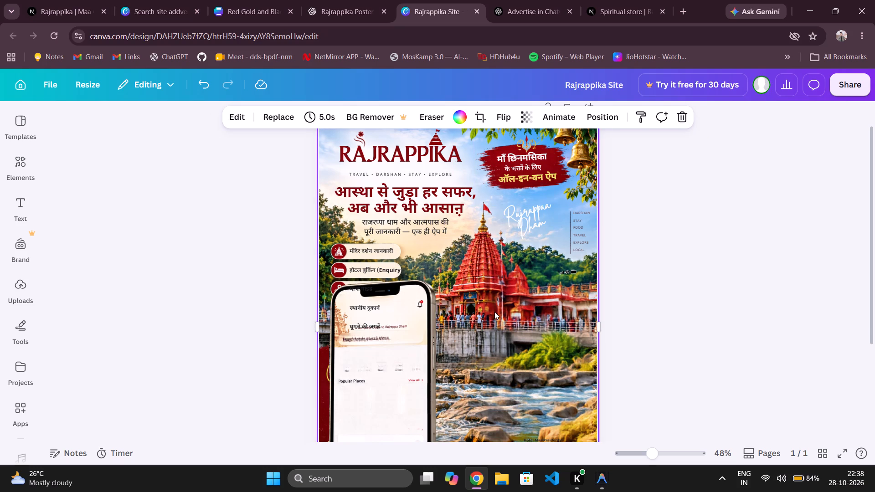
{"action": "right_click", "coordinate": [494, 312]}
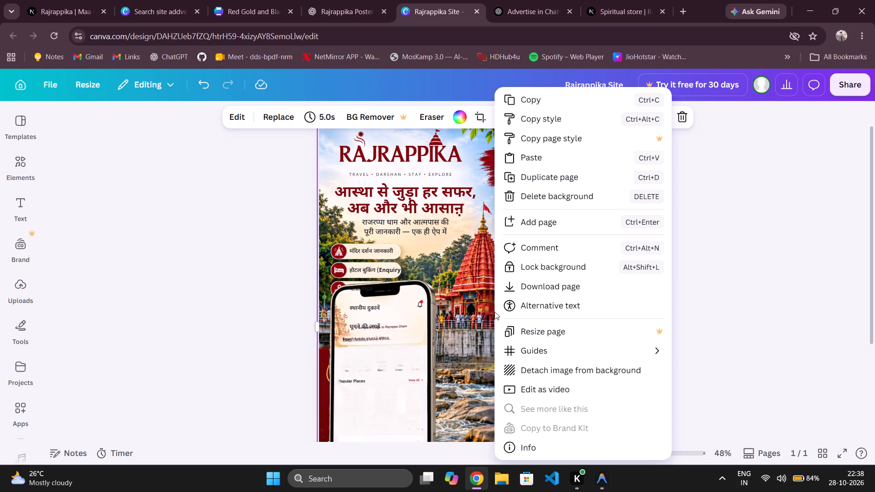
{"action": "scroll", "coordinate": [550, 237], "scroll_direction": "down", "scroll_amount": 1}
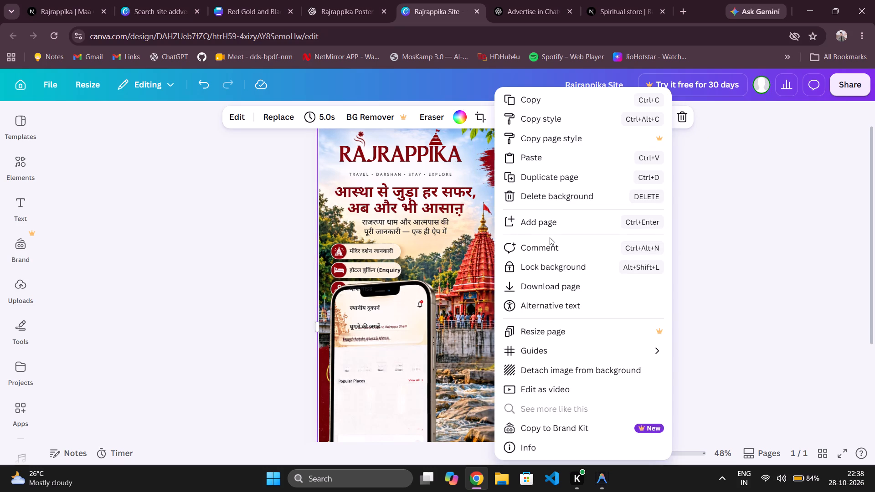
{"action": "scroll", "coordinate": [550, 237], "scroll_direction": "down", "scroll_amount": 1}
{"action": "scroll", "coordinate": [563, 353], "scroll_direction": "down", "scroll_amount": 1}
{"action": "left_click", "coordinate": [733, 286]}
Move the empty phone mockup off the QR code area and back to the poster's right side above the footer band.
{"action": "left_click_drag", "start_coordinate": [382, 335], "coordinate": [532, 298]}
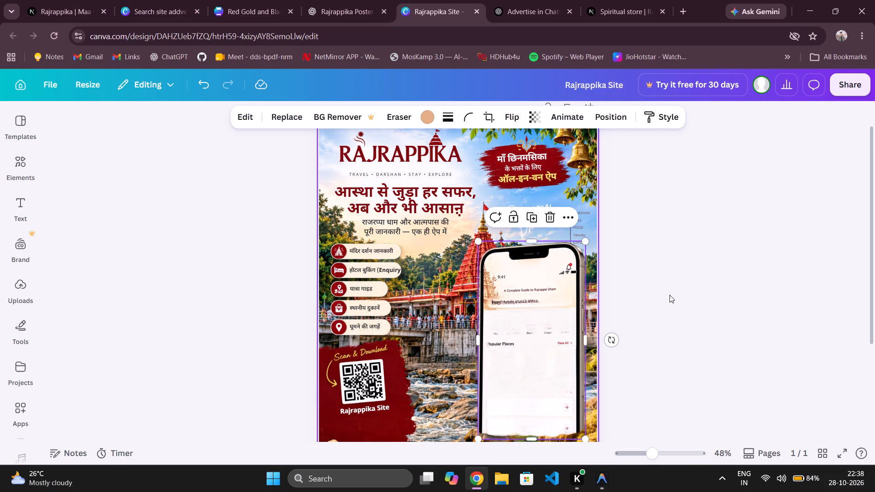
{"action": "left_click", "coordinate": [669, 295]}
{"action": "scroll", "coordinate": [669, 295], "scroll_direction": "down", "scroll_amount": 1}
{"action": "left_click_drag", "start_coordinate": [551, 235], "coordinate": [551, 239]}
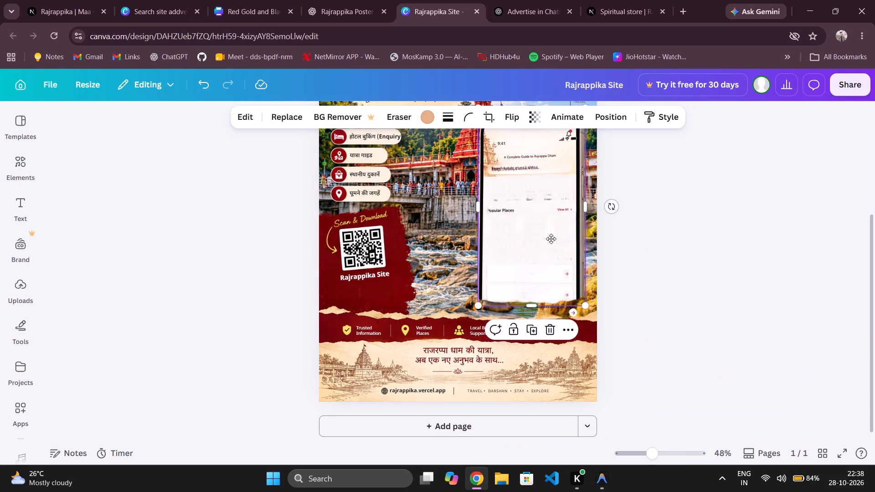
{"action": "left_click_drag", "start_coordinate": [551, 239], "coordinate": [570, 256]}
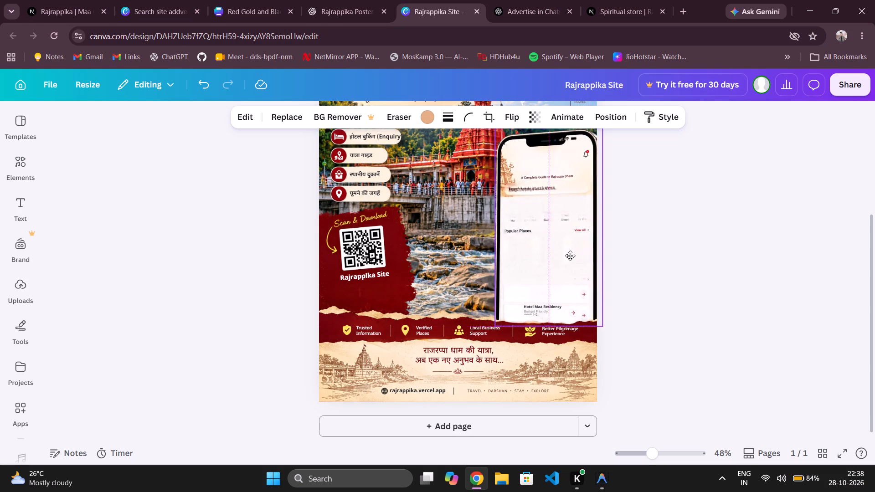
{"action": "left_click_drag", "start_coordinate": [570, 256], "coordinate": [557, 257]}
Undo all edits made to the app poster, back to the original design with its phone screen contents and Google Play badge.
{"action": "key", "text": "ctrl+z"}
{"action": "key", "text": "ctrl+z"}
{"action": "key", "text": "ctrl+z"}
{"action": "key", "text": "ctrl+z"}
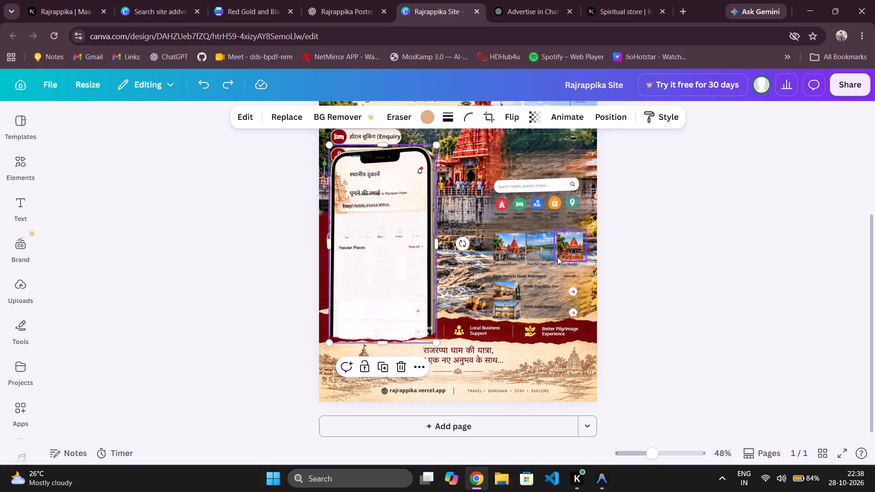
{"action": "key", "text": "ctrl+z"}
{"action": "key", "text": "ctrl+z"}
{"action": "key", "text": "ctrl+z"}
{"action": "key", "text": "ctrl+z"}
{"action": "key", "text": "ctrl+z"}
{"action": "key", "text": "ctrl+z"}
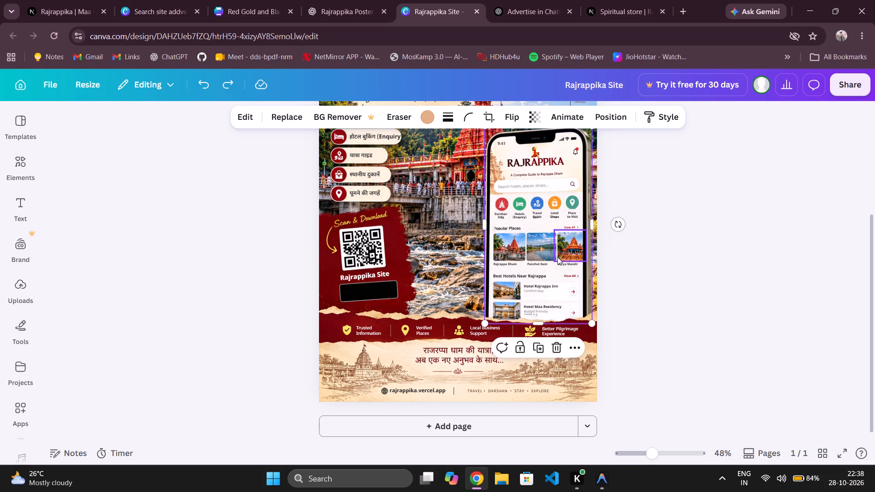
{"action": "key", "text": "ctrl+z"}
{"action": "key", "text": "ctrl+z"}
{"action": "key", "text": "ctrl+z"}
{"action": "key", "text": "ctrl+z"}
{"action": "key", "text": "ctrl+z"}
{"action": "key", "text": "ctrl+z"}
{"action": "key", "text": "ctrl+z"}
{"action": "key", "text": "ctrl+z"}
{"action": "key", "text": "ctrl+z"}
{"action": "key", "text": "ctrl+z"}
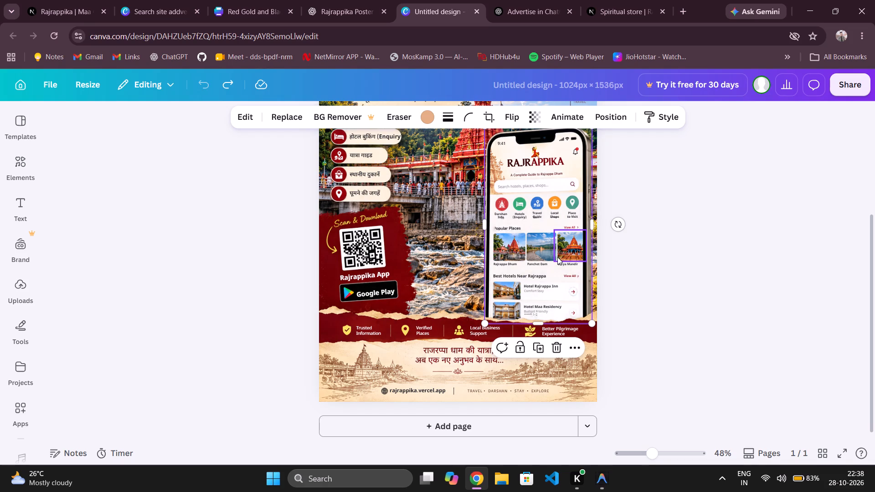
{"action": "key", "text": "ctrl+z"}
{"action": "key", "text": "ctrl+z"}
{"action": "left_click", "coordinate": [620, 281]}
Reload the poster design page.
{"action": "scroll", "coordinate": [680, 278], "scroll_direction": "up", "scroll_amount": 1}
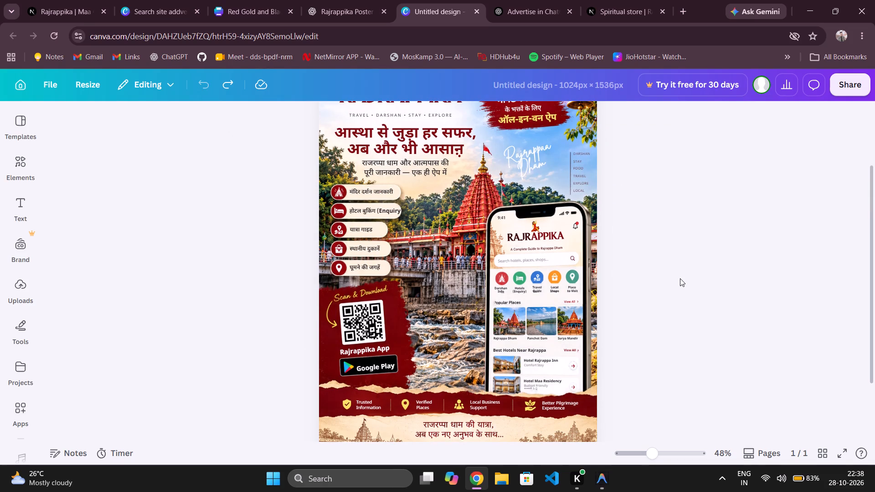
{"action": "scroll", "coordinate": [680, 278], "scroll_direction": "up", "scroll_amount": 2}
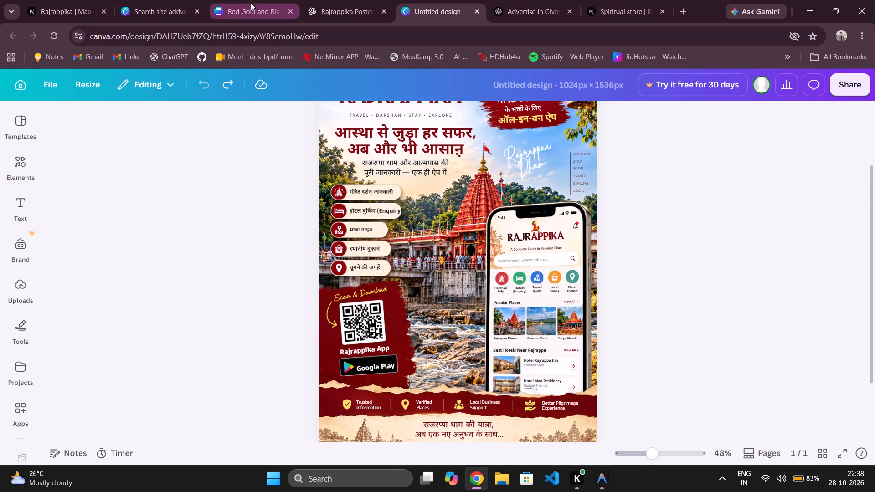
{"action": "left_click", "coordinate": [58, 38]}
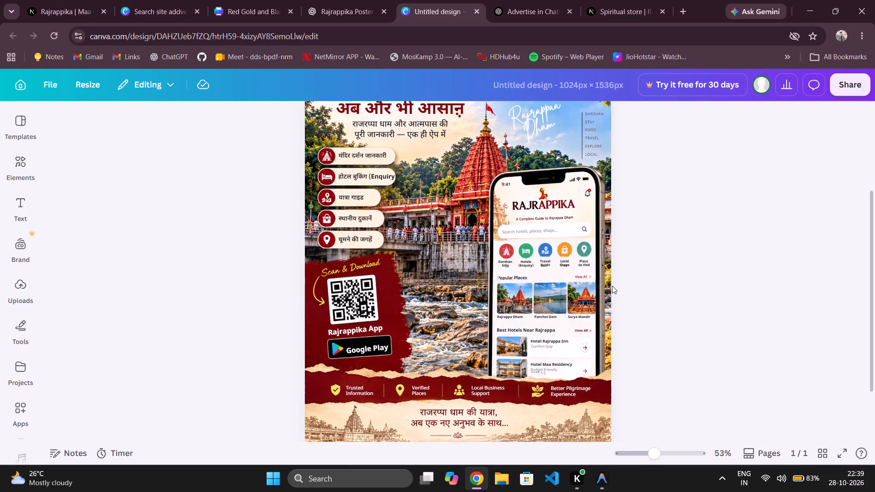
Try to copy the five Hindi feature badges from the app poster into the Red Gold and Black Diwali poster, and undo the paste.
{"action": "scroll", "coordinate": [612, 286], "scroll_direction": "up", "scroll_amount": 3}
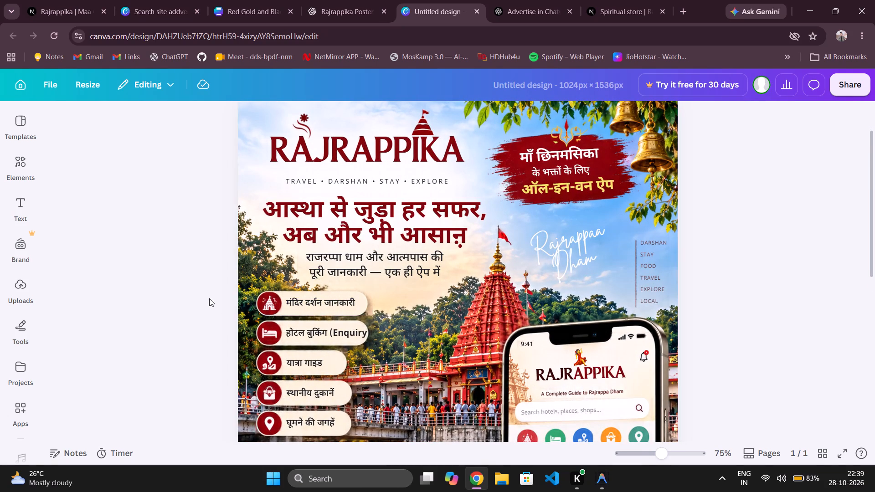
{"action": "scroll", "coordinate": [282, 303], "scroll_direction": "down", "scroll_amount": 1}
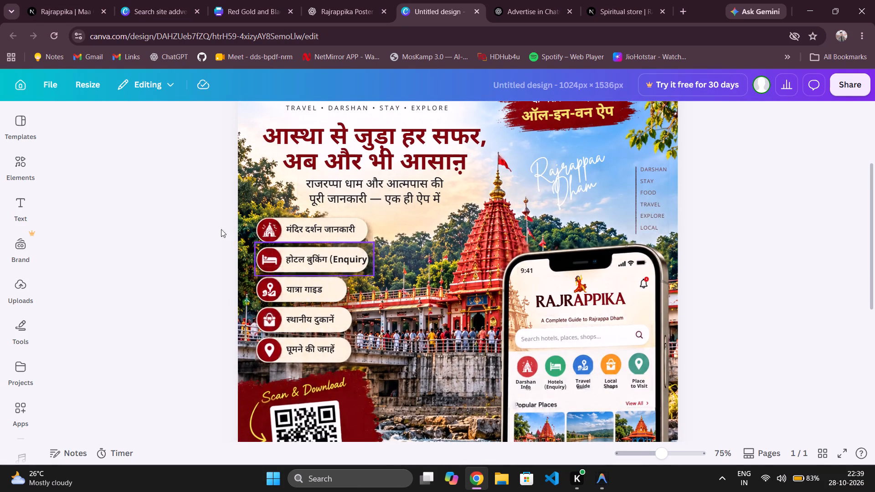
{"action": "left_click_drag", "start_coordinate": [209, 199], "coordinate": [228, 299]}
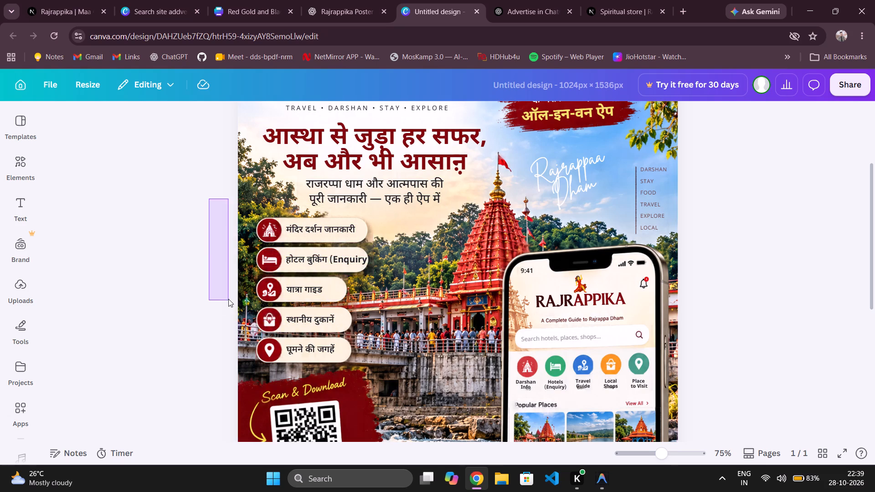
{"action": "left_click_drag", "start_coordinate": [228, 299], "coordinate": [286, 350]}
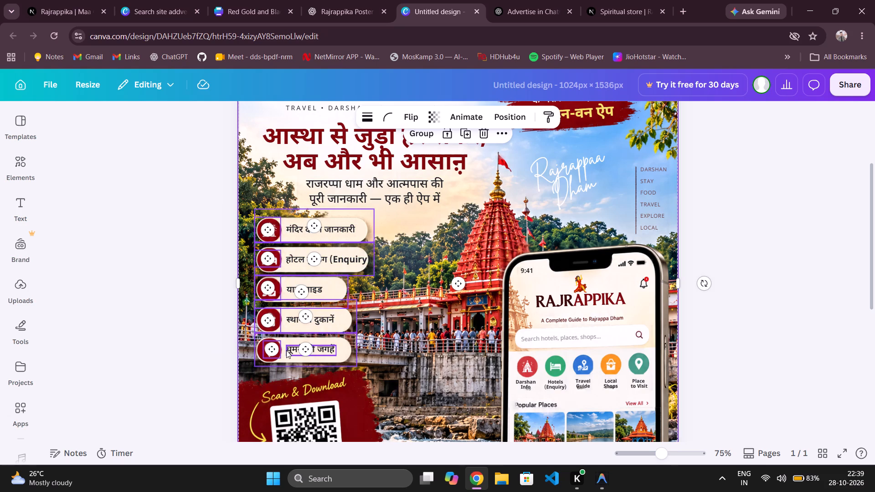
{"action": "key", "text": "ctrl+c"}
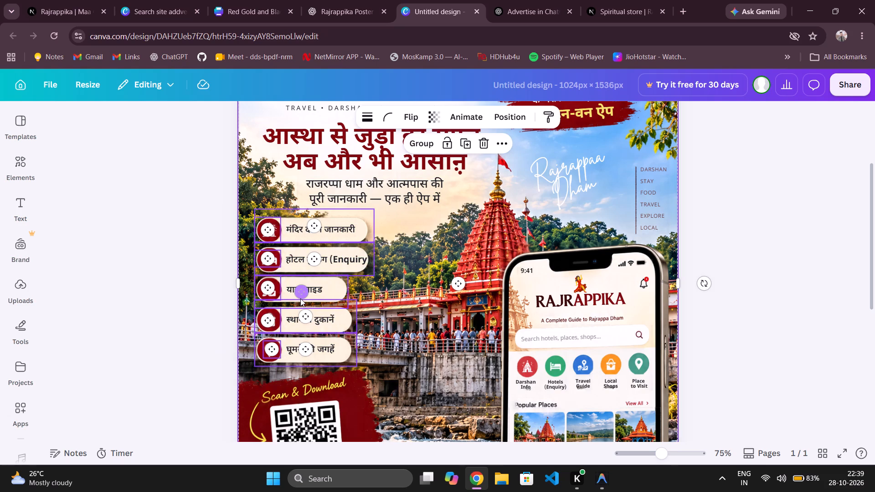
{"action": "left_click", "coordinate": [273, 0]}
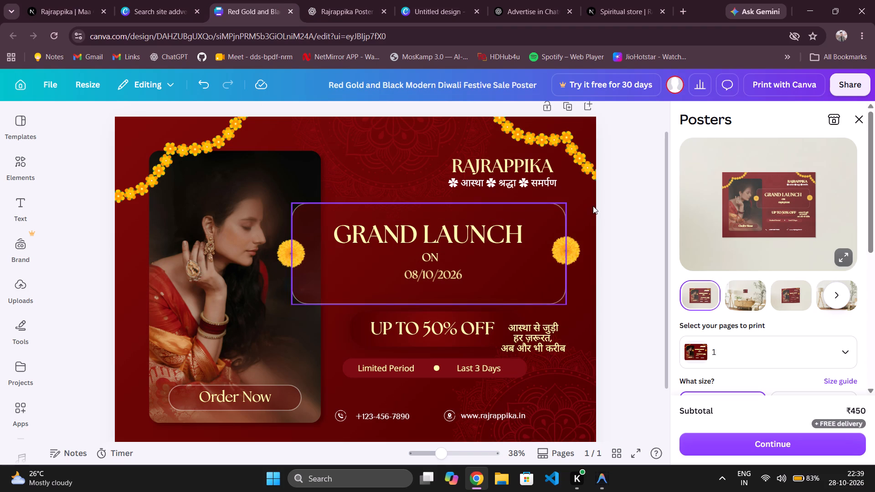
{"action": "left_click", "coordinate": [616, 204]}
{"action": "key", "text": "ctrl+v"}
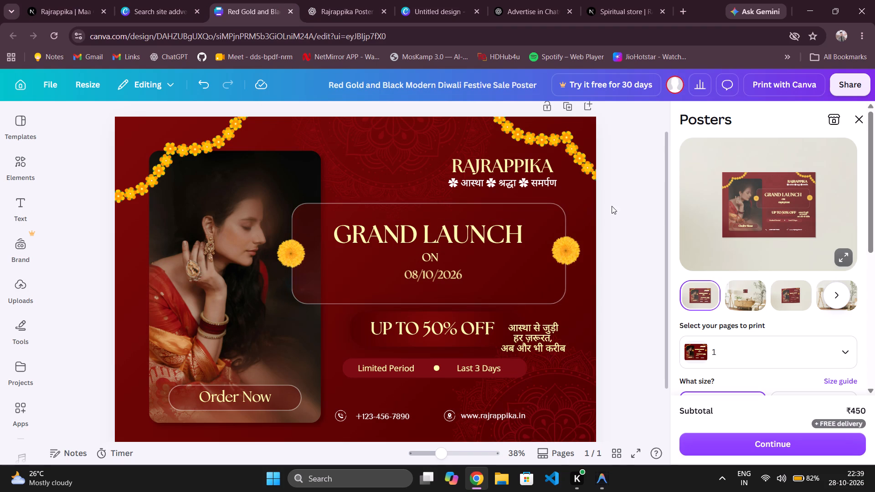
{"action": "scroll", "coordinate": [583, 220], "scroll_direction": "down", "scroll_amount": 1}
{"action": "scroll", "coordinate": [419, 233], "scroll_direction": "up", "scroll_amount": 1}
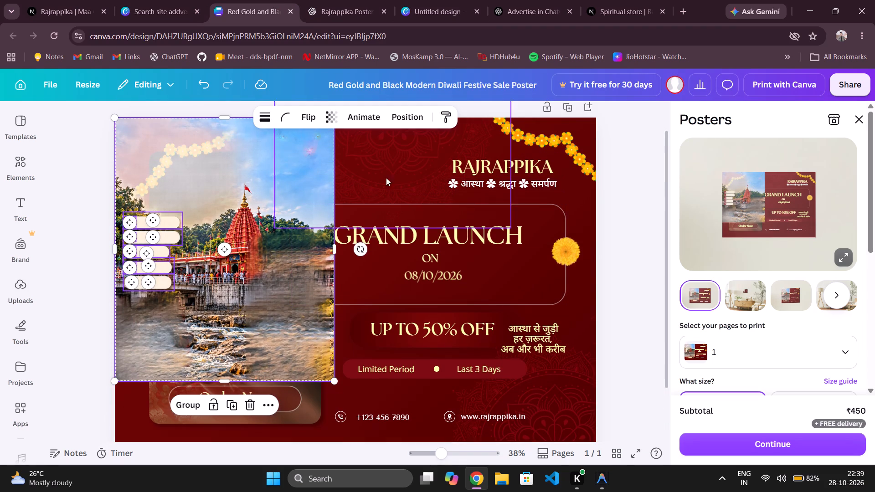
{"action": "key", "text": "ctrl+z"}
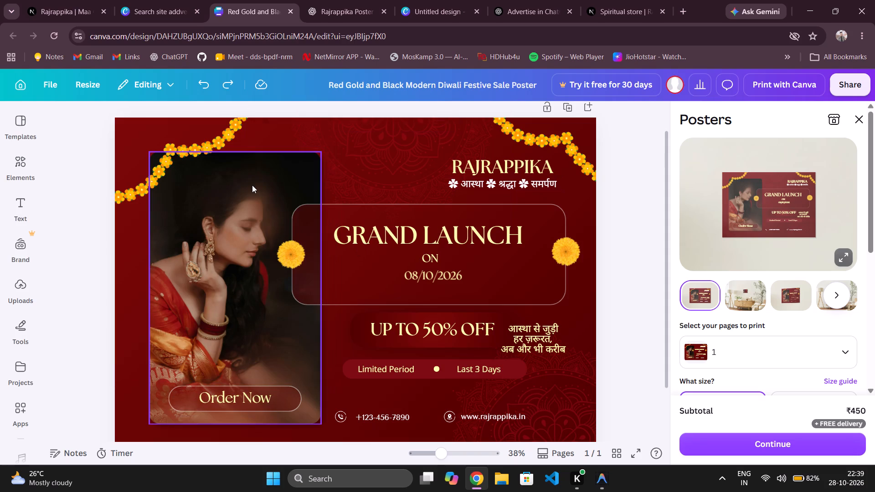
Copy only the मंदिर दर्शन जानकारी badge, with its icon, text and pill shape, from the app poster into the Red Gold and Black Diwali poster.
{"action": "left_click", "coordinate": [326, 0]}
{"action": "left_click", "coordinate": [442, 0]}
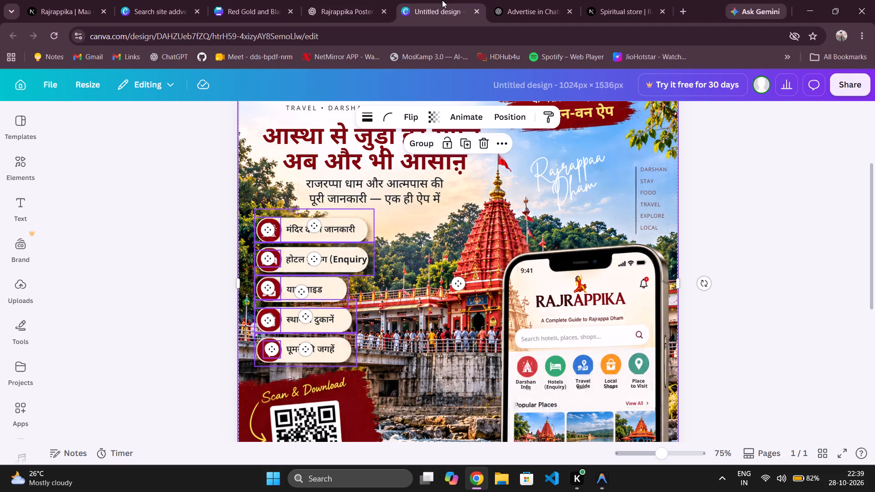
{"action": "left_click", "coordinate": [205, 226]}
{"action": "left_click", "coordinate": [304, 232]}
{"action": "left_click", "coordinate": [264, 225], "text": "shift"}
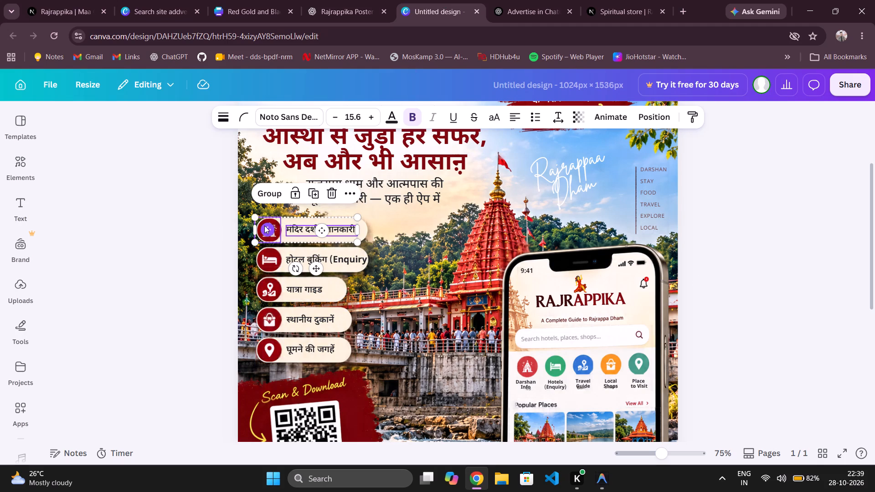
{"action": "left_click", "coordinate": [291, 223], "text": "shift"}
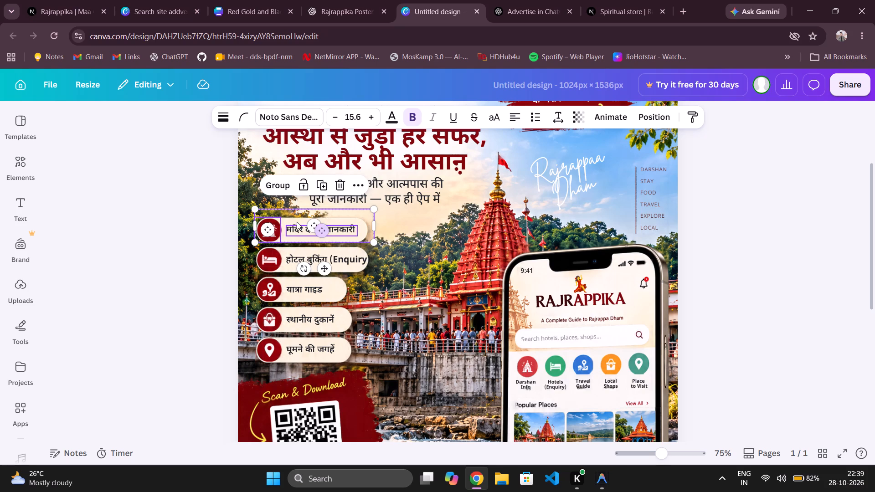
{"action": "key", "text": "ctrl+c"}
{"action": "key", "text": "ctrl+c"}
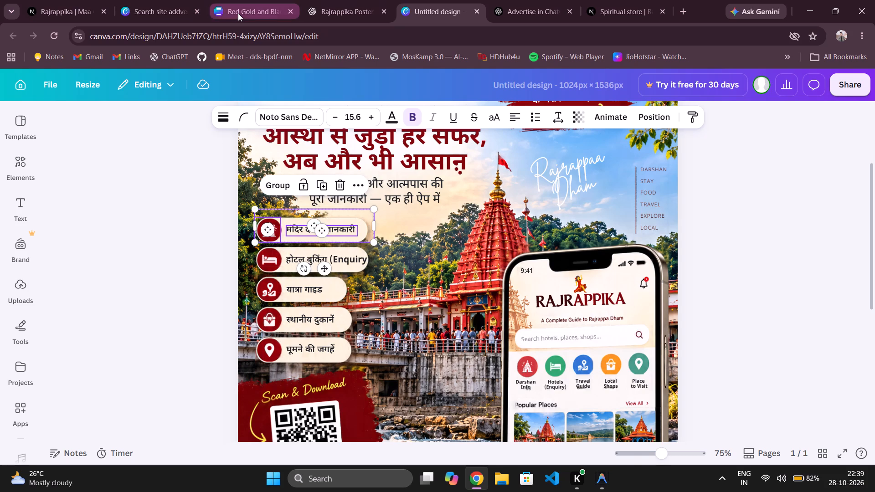
{"action": "left_click", "coordinate": [238, 13]}
{"action": "key", "text": "ctrl+v"}
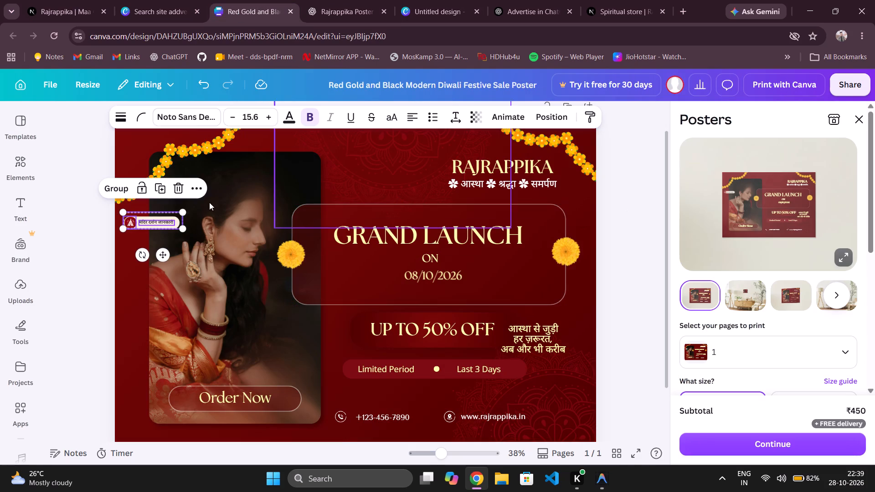
Move the pasted मंदिर दर्शन जानकारी badge to the poster's bottom edge, just below the phone number.
{"action": "scroll", "coordinate": [134, 217], "scroll_direction": "down", "scroll_amount": 1}
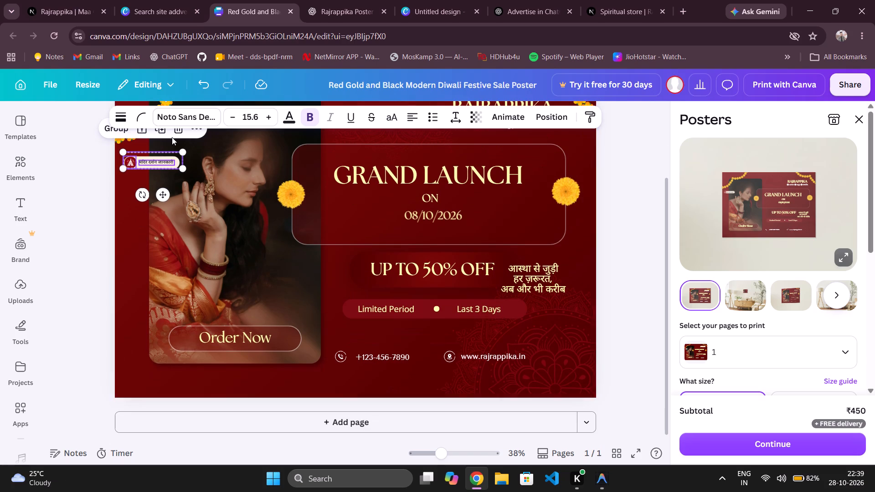
{"action": "left_click_drag", "start_coordinate": [138, 157], "coordinate": [390, 394]}
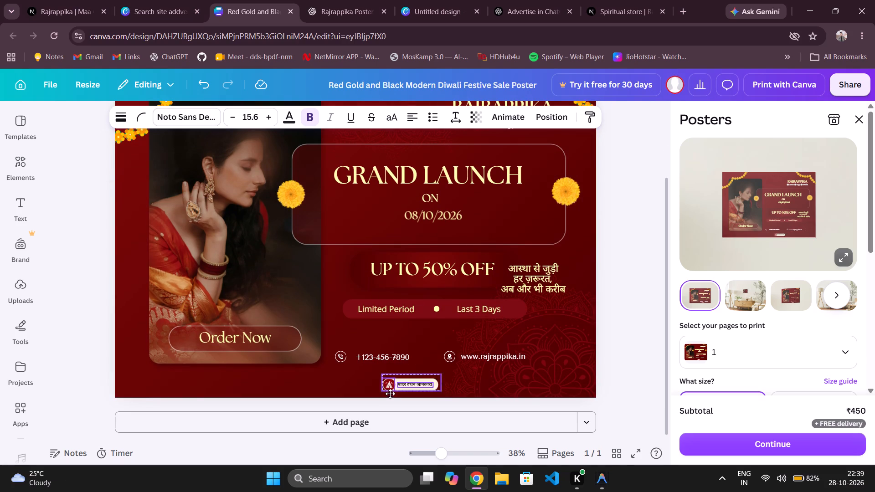
{"action": "left_click_drag", "start_coordinate": [390, 394], "coordinate": [376, 342]}
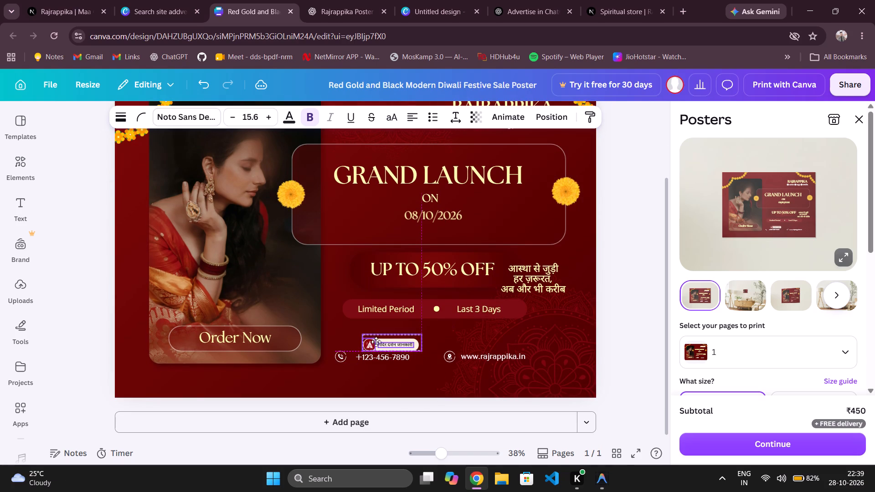
{"action": "left_click_drag", "start_coordinate": [376, 342], "coordinate": [369, 377]}
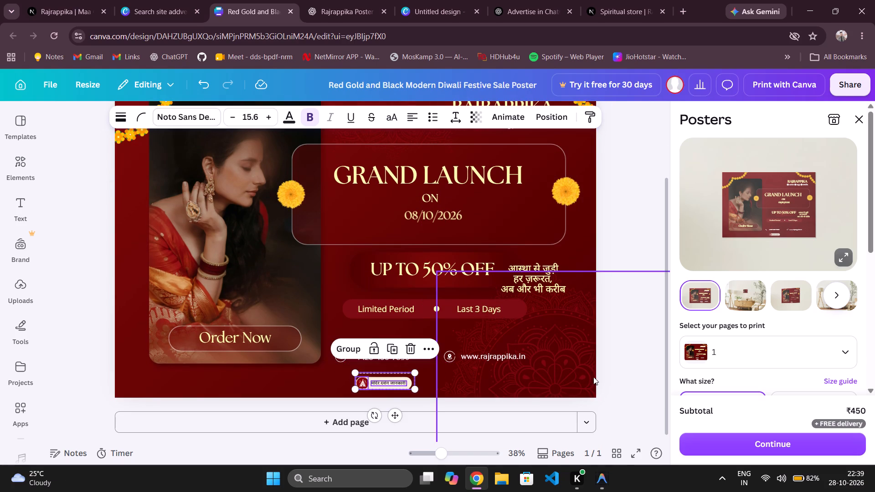
{"action": "left_click", "coordinate": [624, 351]}
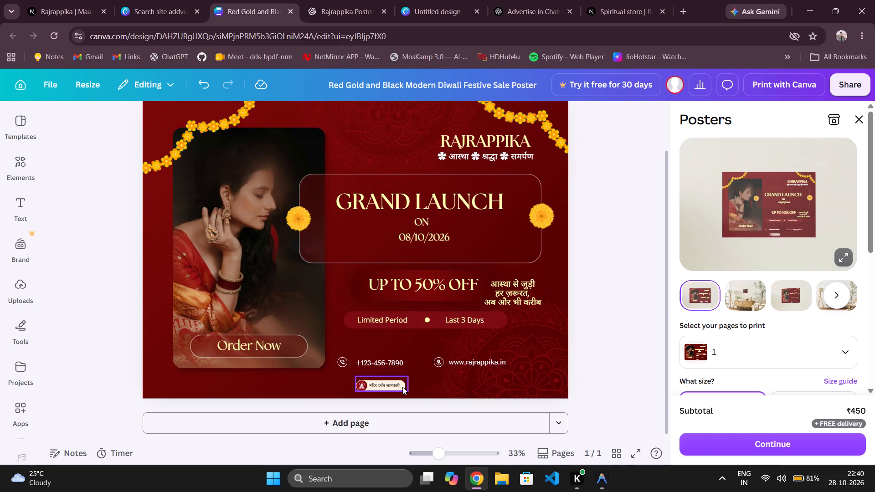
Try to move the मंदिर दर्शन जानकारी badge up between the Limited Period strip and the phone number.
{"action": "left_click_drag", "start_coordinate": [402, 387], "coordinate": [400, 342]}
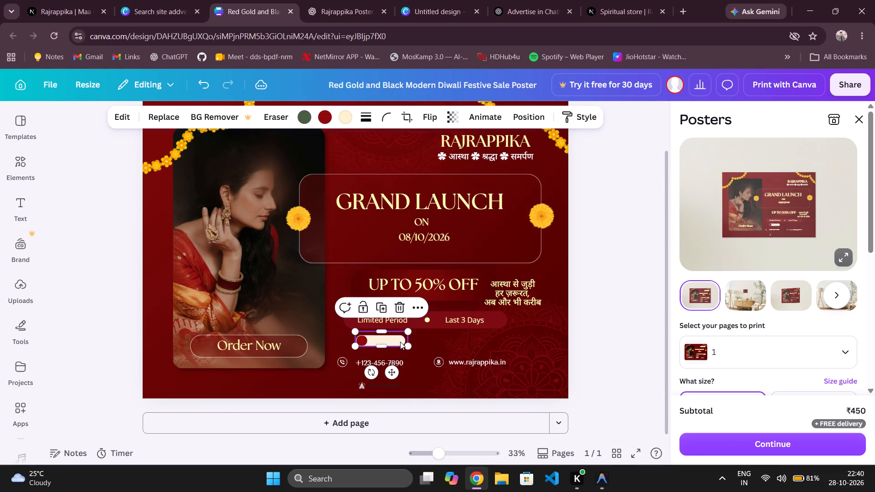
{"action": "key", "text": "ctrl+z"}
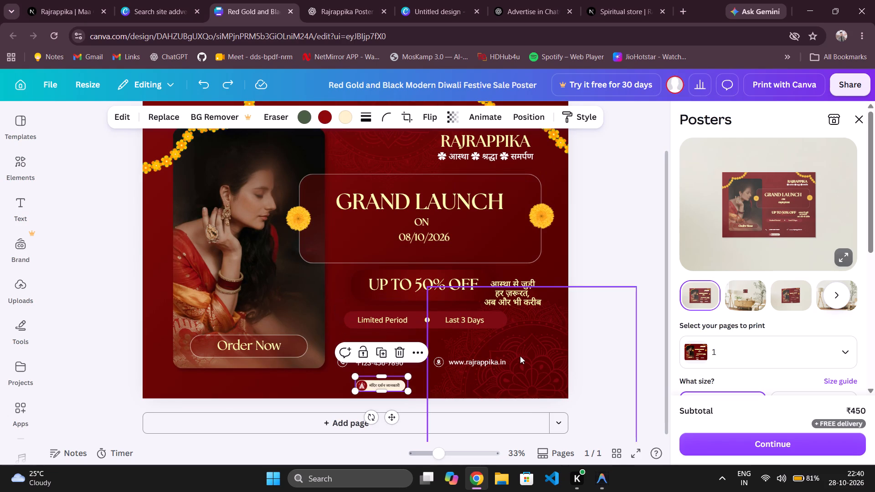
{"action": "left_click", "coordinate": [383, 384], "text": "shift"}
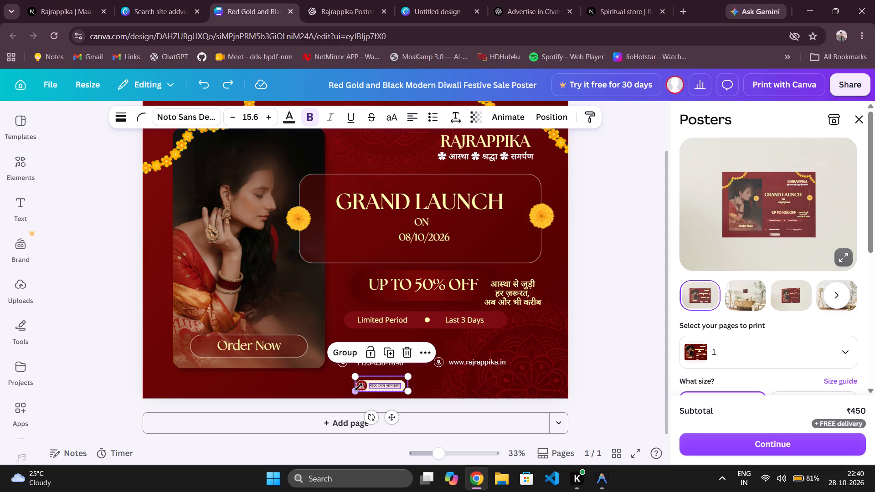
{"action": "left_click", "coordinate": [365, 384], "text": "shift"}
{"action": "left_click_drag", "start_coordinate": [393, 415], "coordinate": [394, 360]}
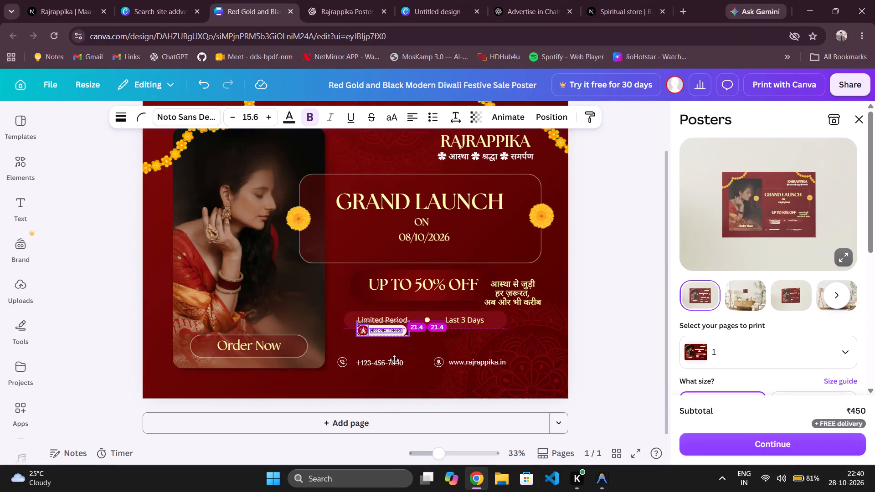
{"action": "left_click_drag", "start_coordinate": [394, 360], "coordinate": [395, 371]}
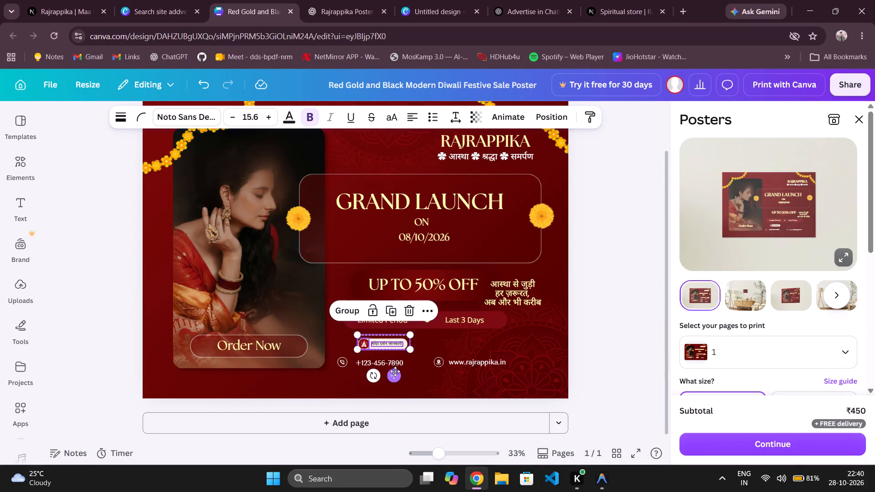
Delete the whole मंदिर दर्शन जानकारी badge from the Grand Launch poster.
{"action": "key", "text": "Delete"}
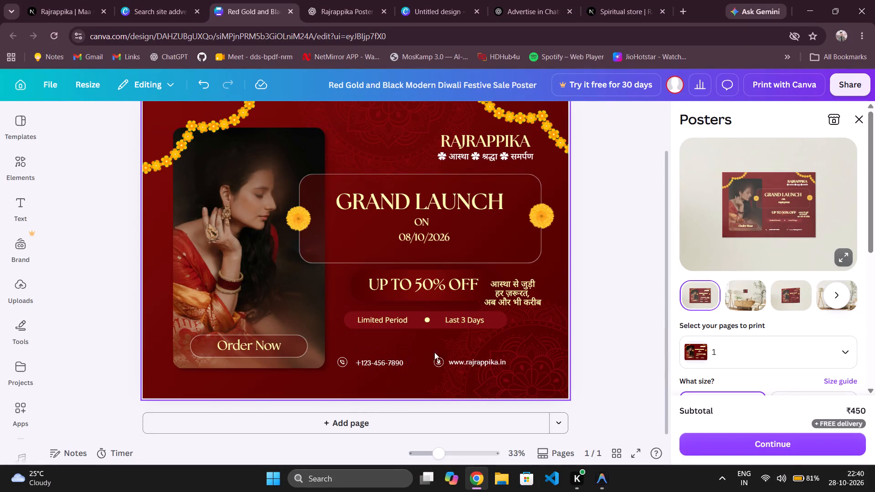
{"action": "scroll", "coordinate": [556, 325], "scroll_direction": "right", "scroll_amount": 1}
{"action": "left_click", "coordinate": [619, 284]}
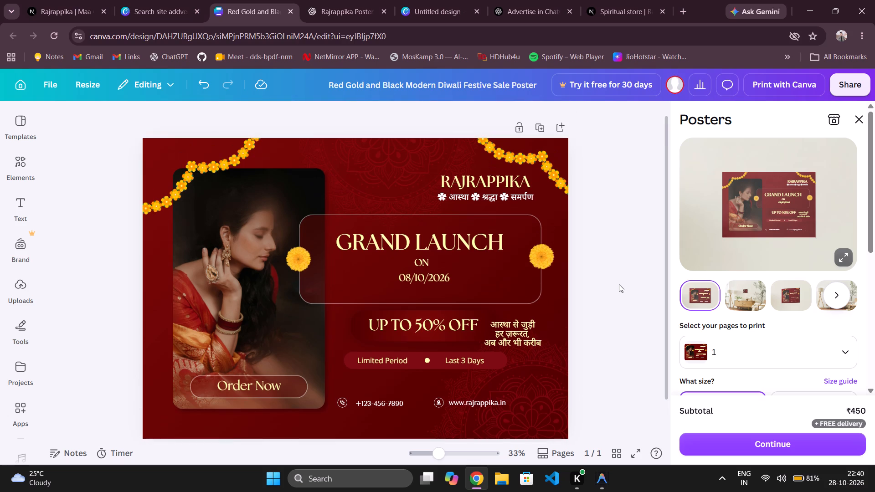
{"action": "scroll", "coordinate": [616, 282], "scroll_direction": "left", "scroll_amount": 1}
{"action": "scroll", "coordinate": [438, 261], "scroll_direction": "left", "scroll_amount": 1}
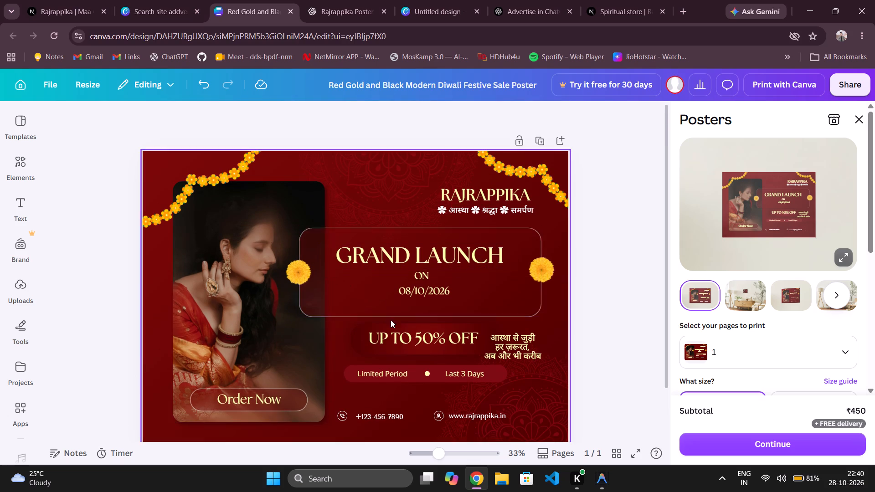
{"action": "scroll", "coordinate": [391, 320], "scroll_direction": "left", "scroll_amount": 1}
{"action": "scroll", "coordinate": [270, 293], "scroll_direction": "down", "scroll_amount": 1}
{"action": "left_click", "coordinate": [388, 1]}
{"action": "scroll", "coordinate": [388, 1], "scroll_direction": "right", "scroll_amount": 1}
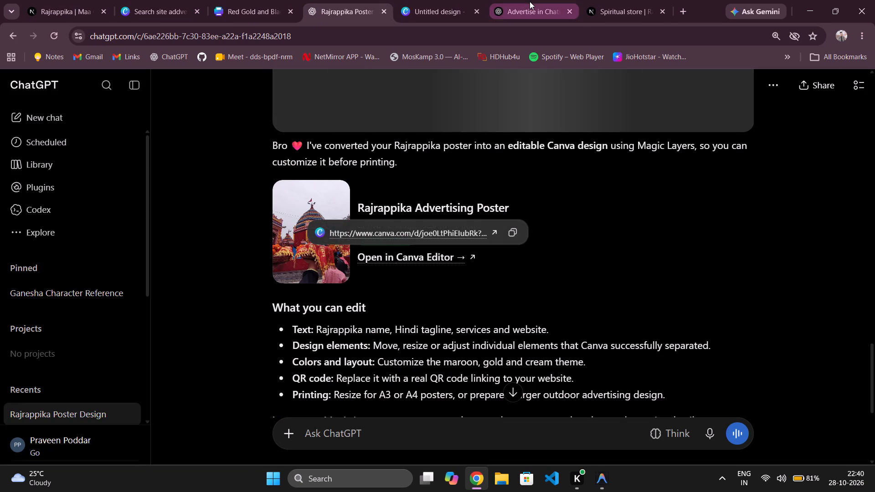
{"action": "scroll", "coordinate": [530, 1], "scroll_direction": "right", "scroll_amount": 1}
{"action": "left_click", "coordinate": [530, 1]}
{"action": "left_click", "coordinate": [651, 1]}
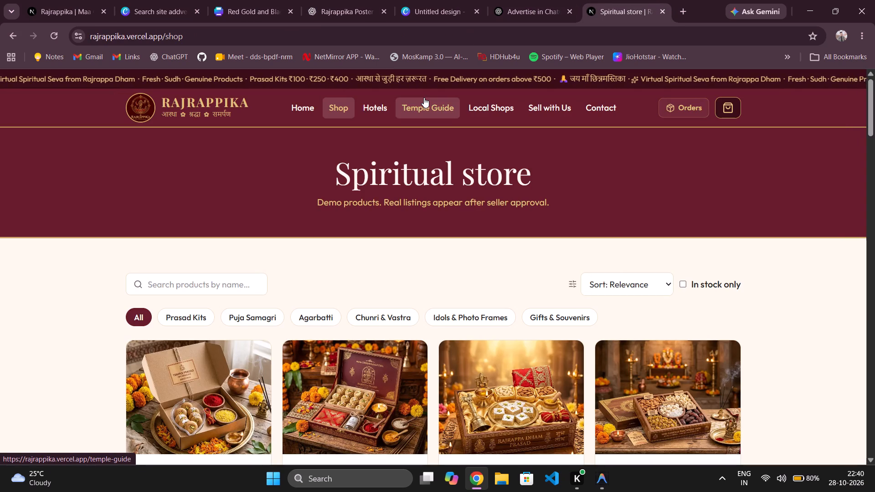
{"action": "scroll", "coordinate": [354, 246], "scroll_direction": "down", "scroll_amount": 1}
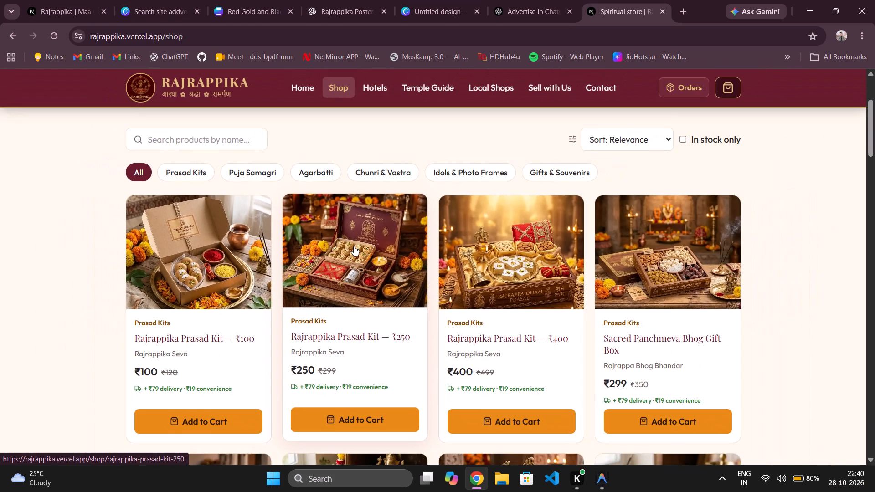